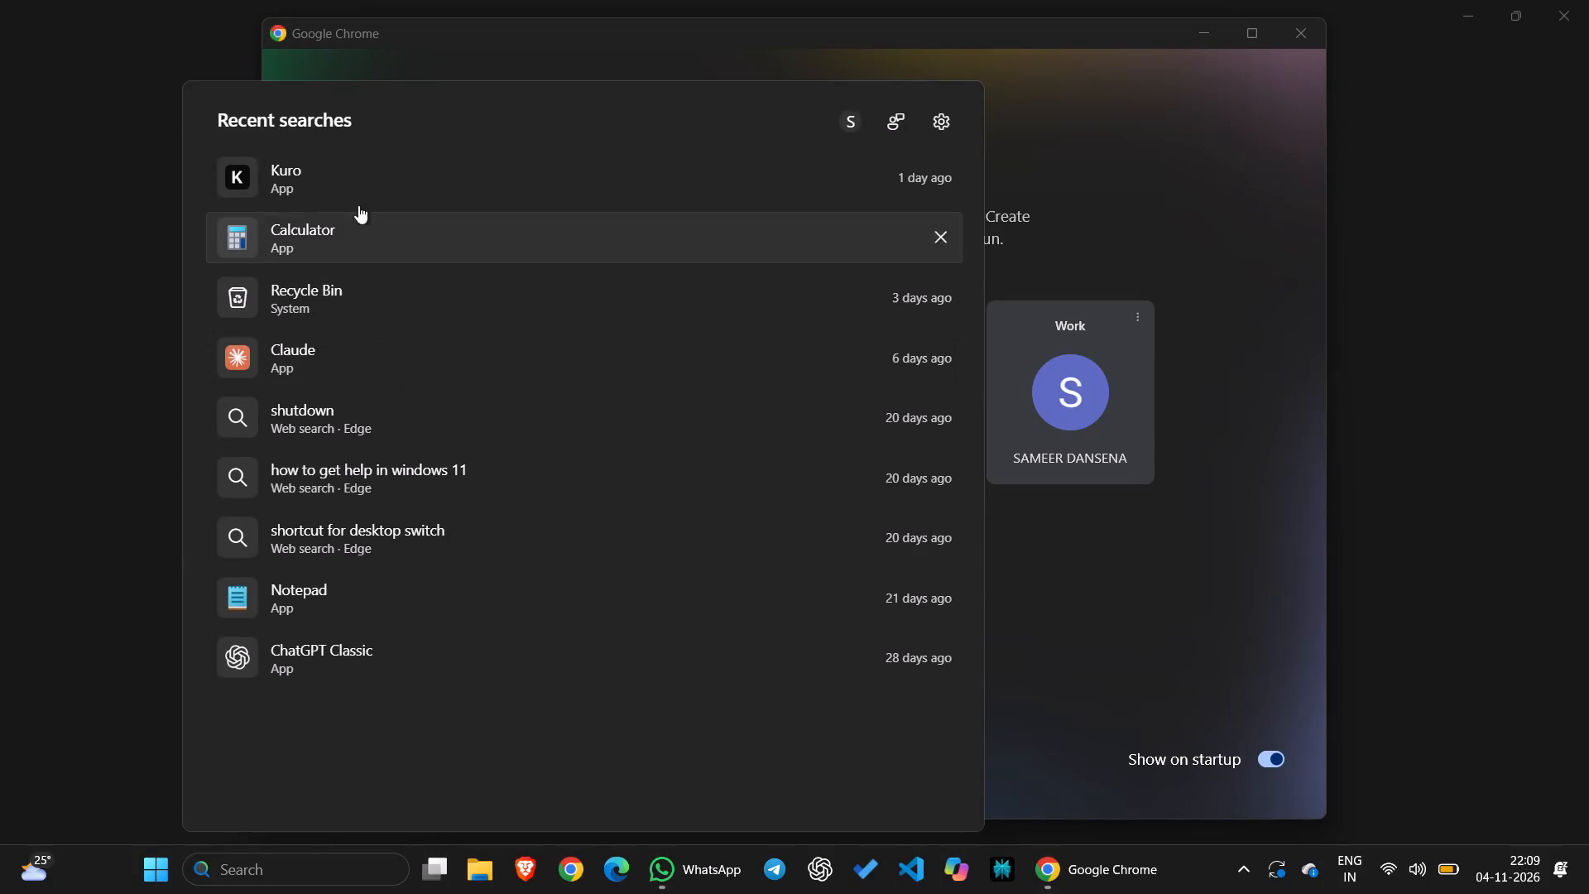
Launch the Kuro app from the recent searches.
{"action": "left_click", "coordinate": [371, 183]}
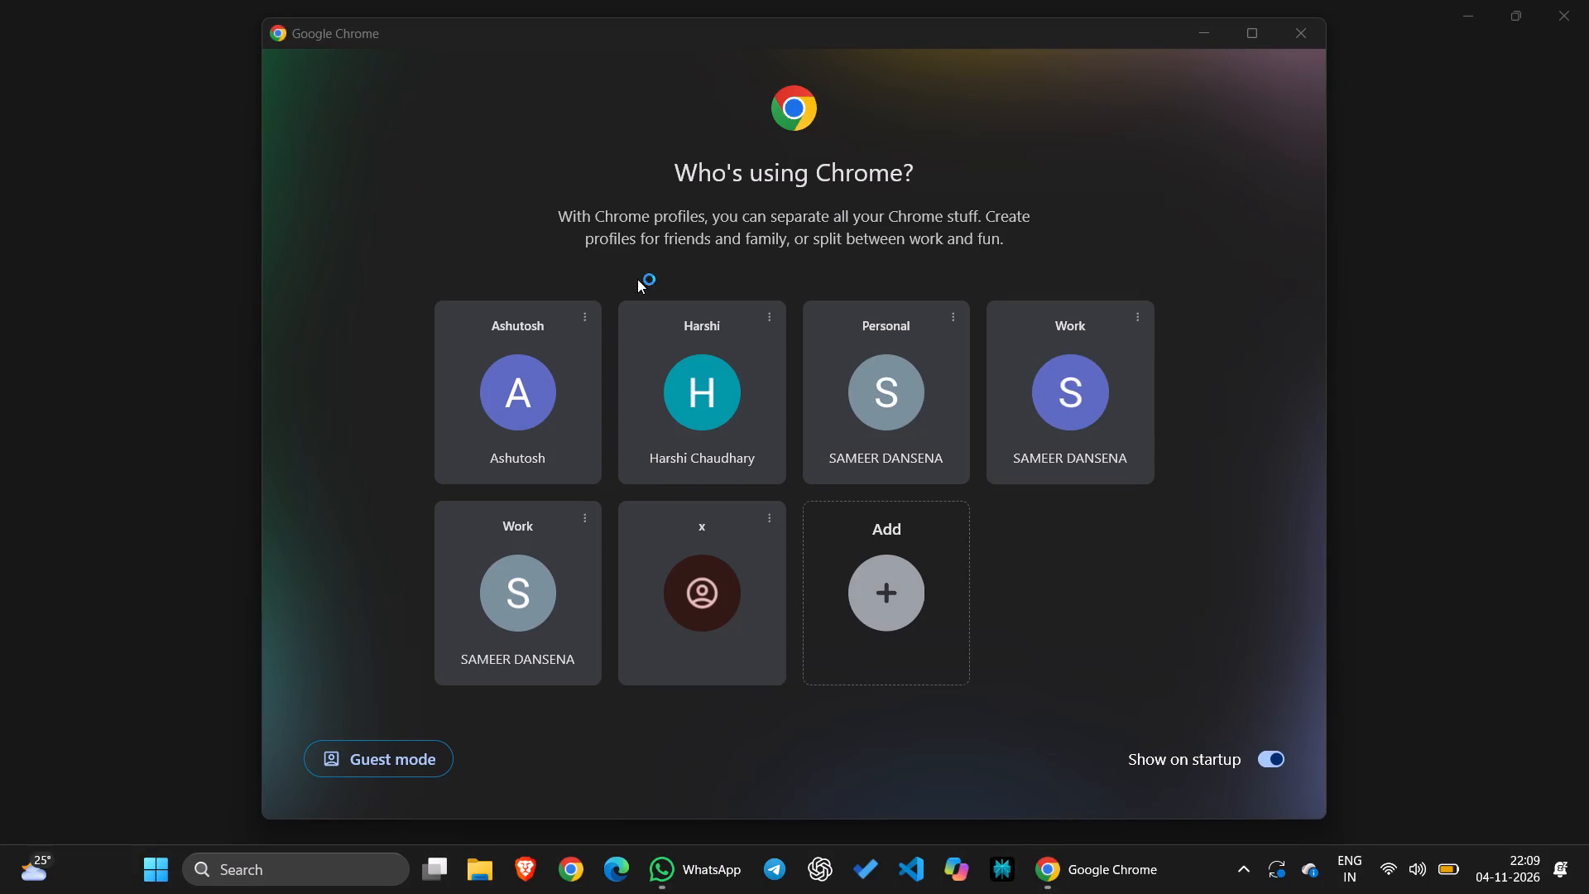
Open Chrome with the profile labelled Personal.
{"action": "left_click", "coordinate": [943, 436]}
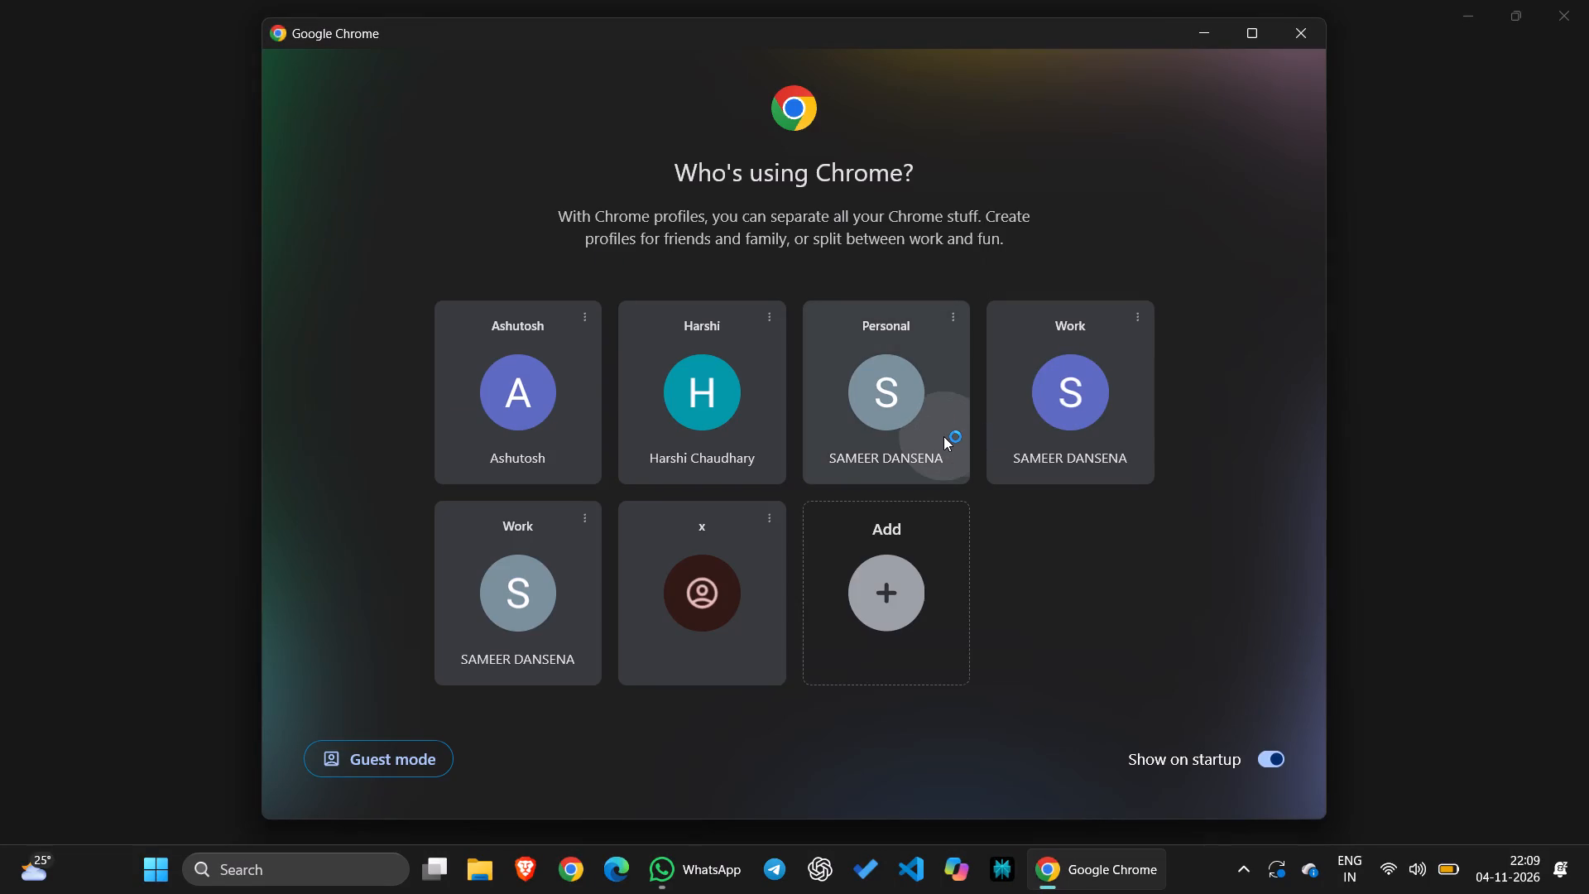
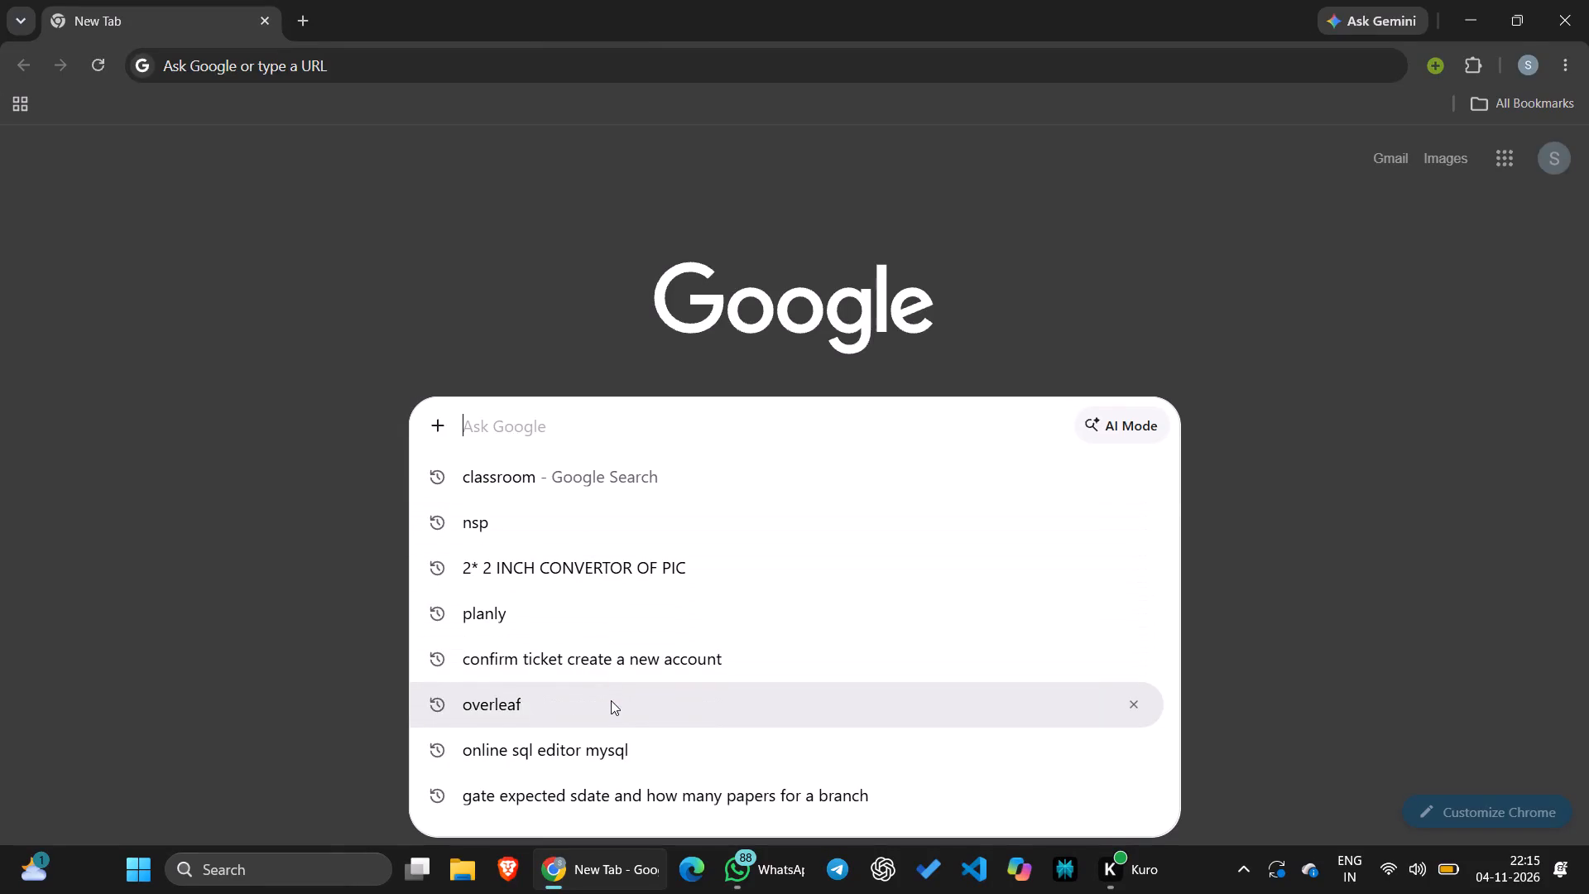
Search Google for the recent query overleaf and open the Overleaf, Online LaTeX Editor website.
{"action": "left_click", "coordinate": [611, 701]}
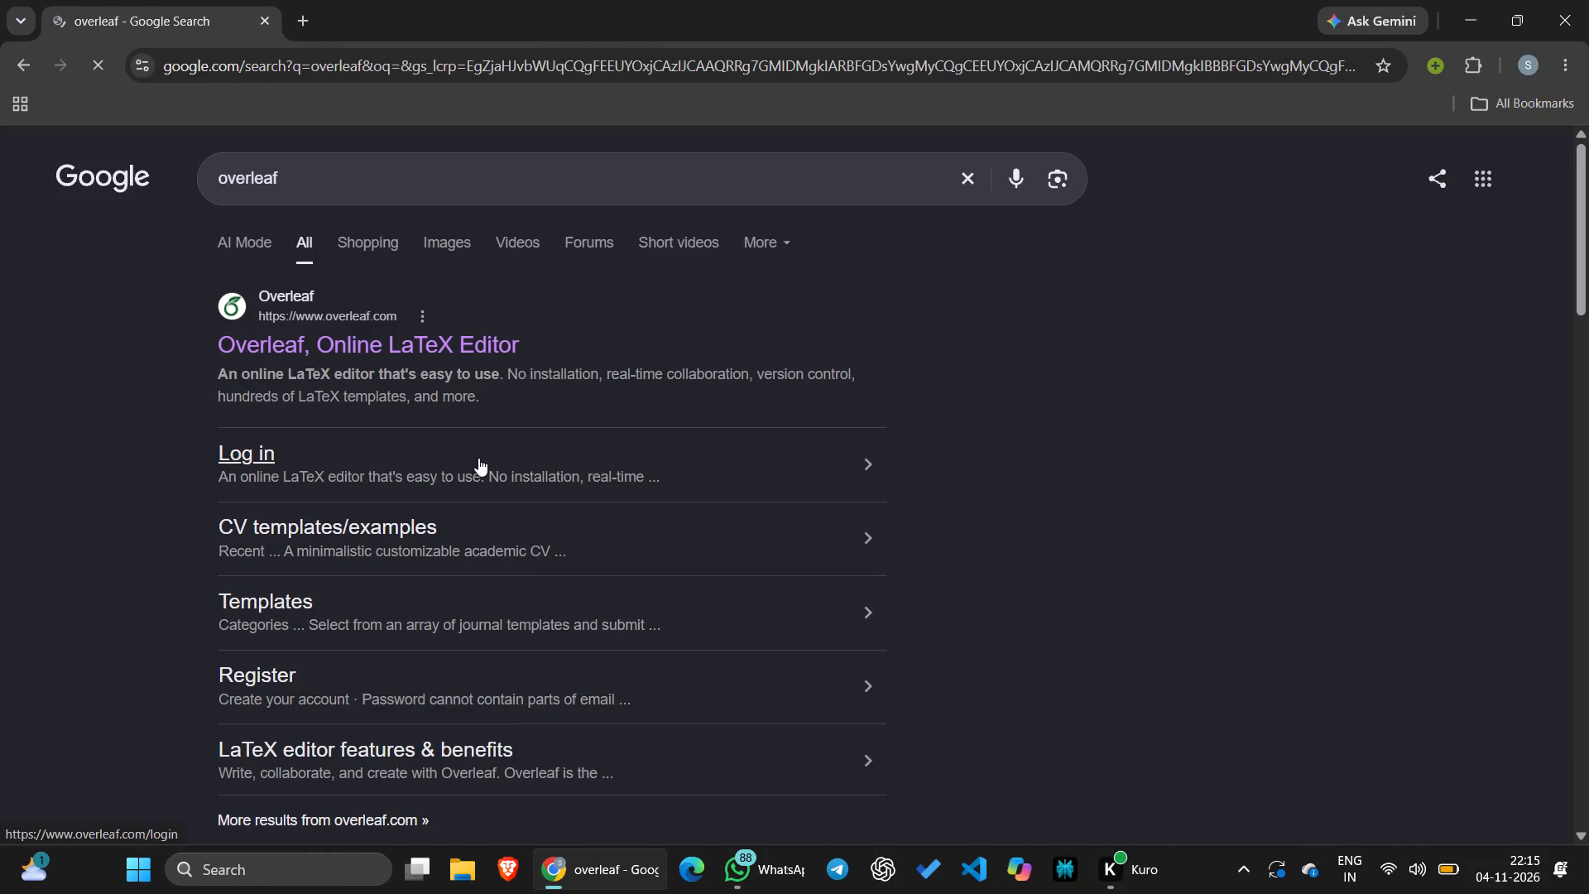
{"action": "left_click", "coordinate": [366, 340]}
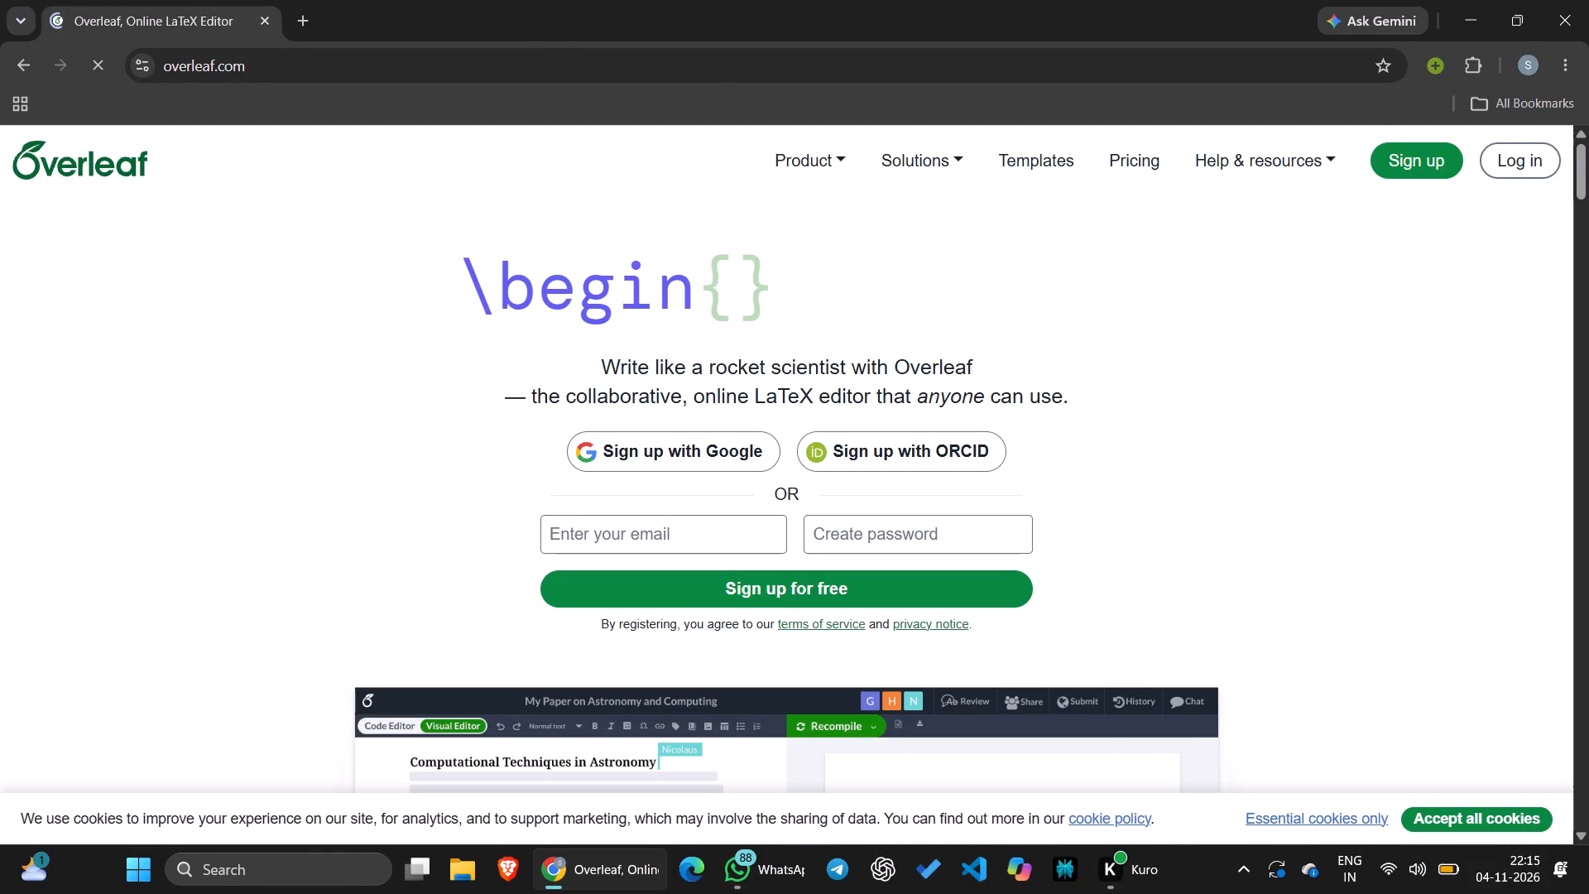
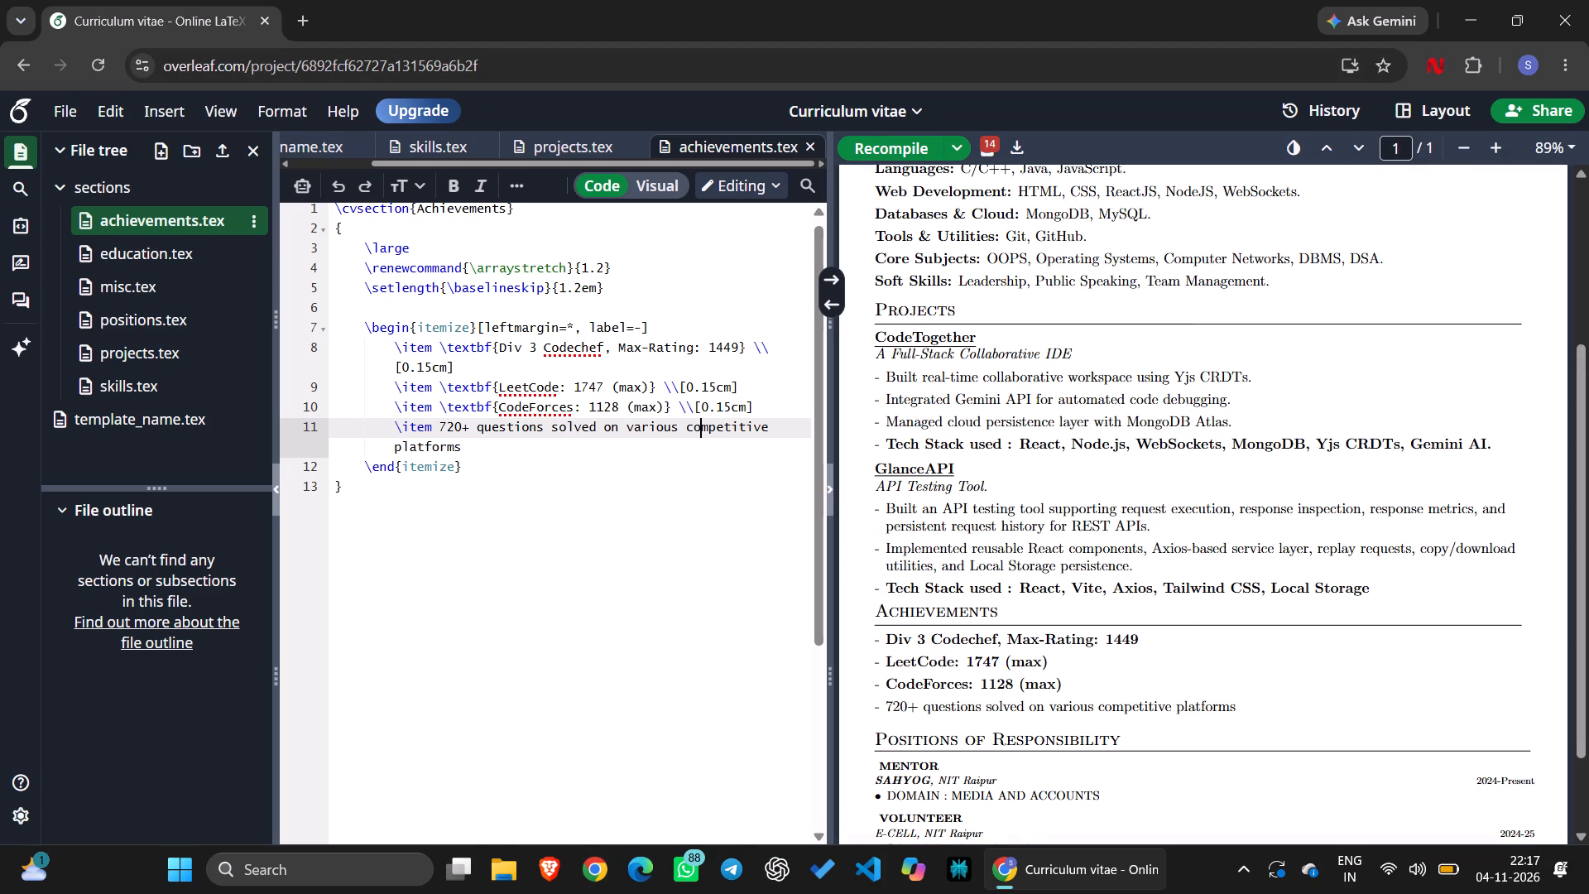
Switch to Brave and open the account's own profile page on CodeChef.
{"action": "left_click", "coordinate": [551, 881]}
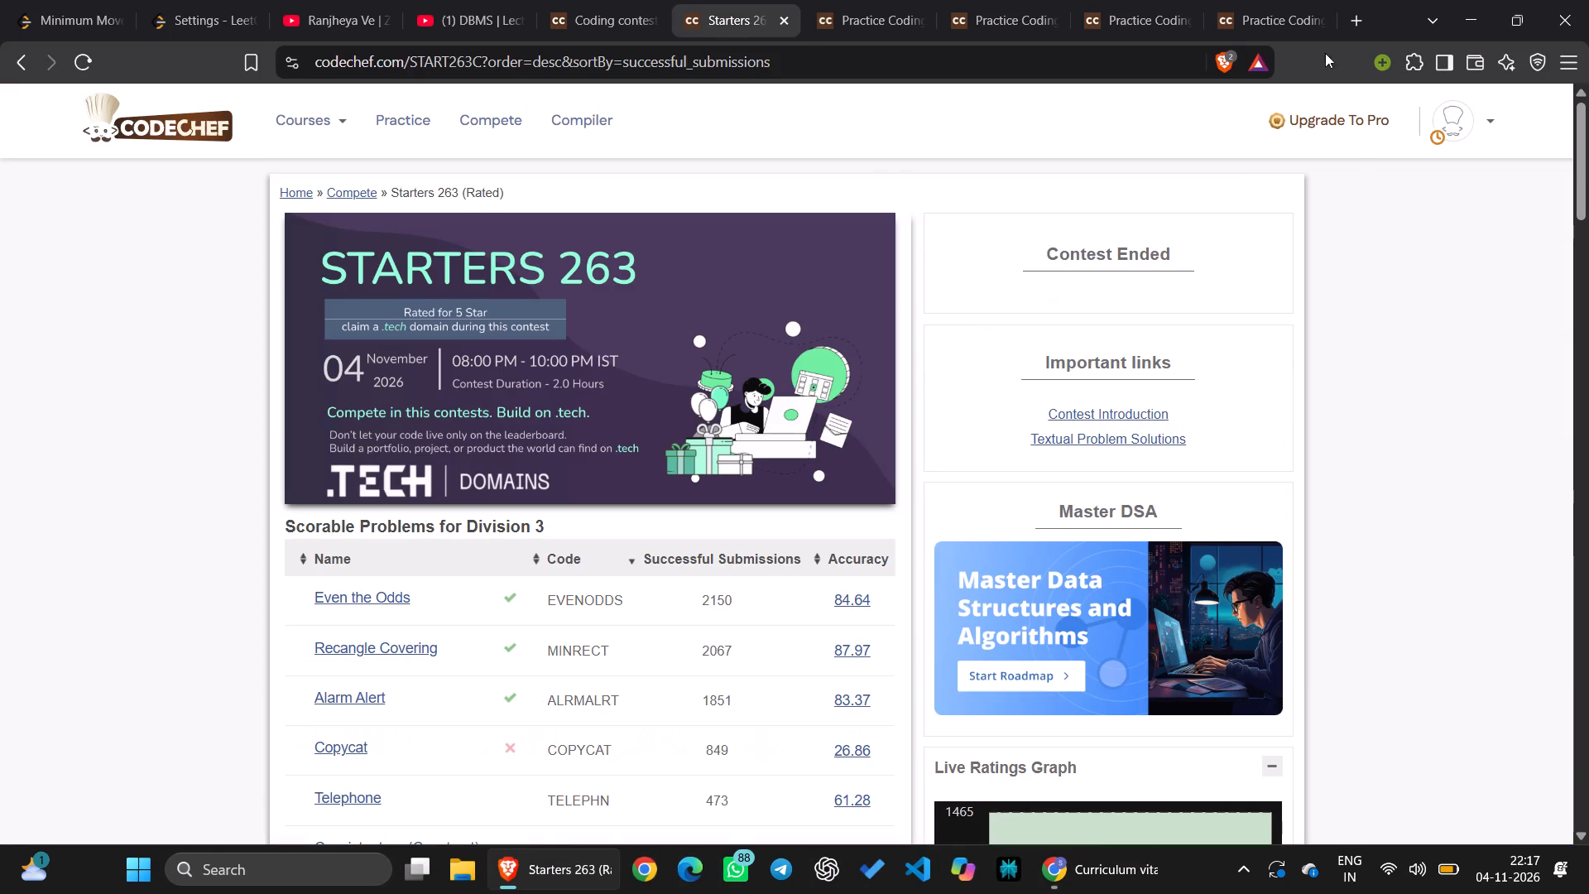
{"action": "left_click", "coordinate": [1449, 134]}
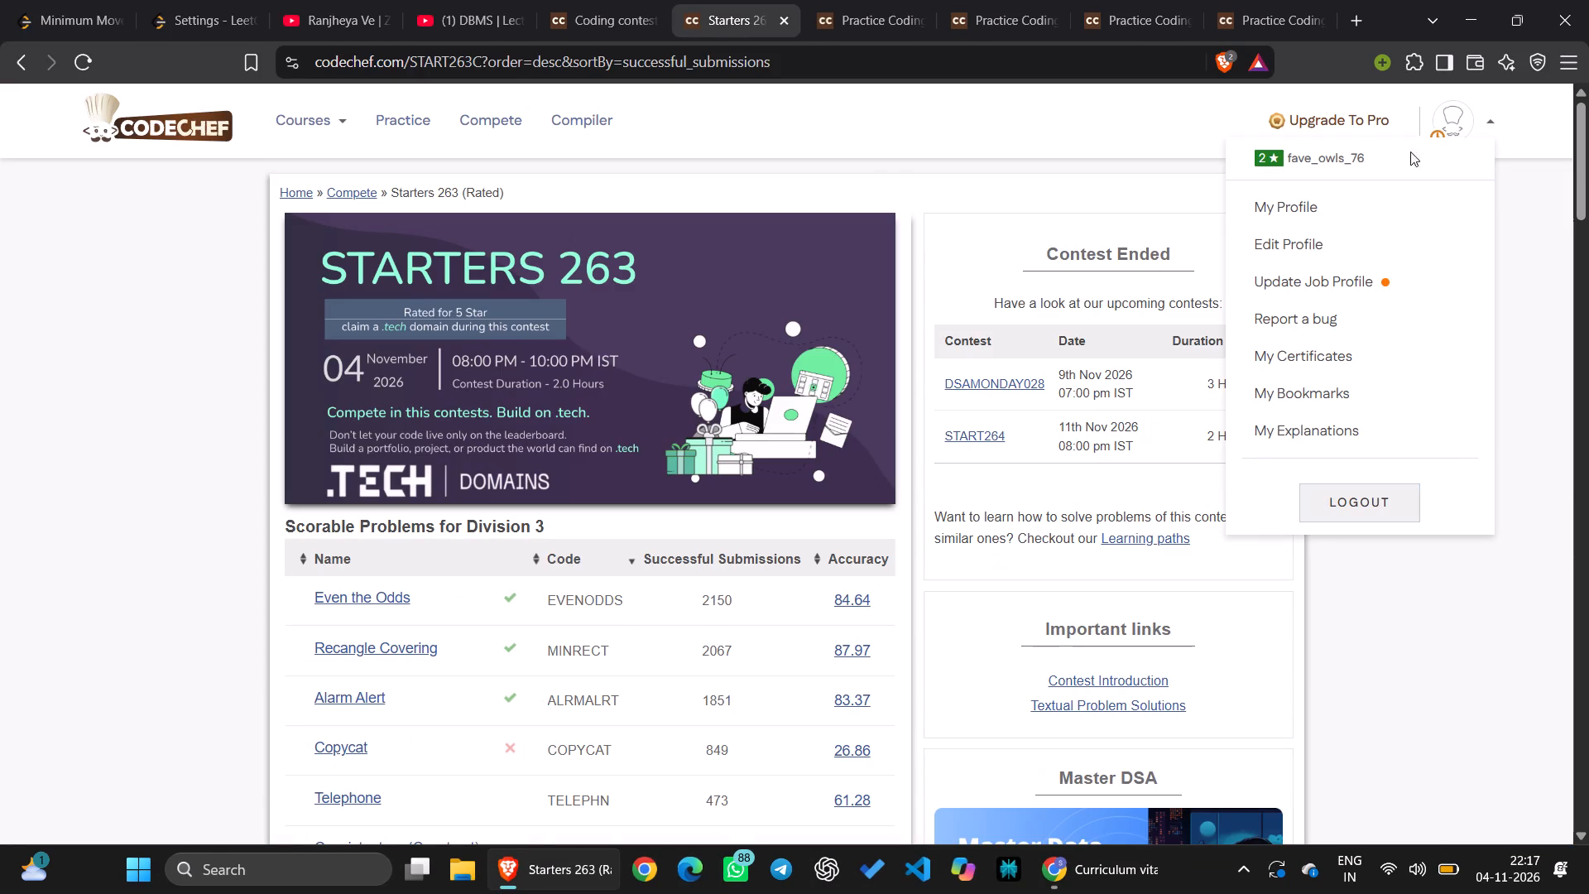
{"action": "left_click", "coordinate": [1309, 216]}
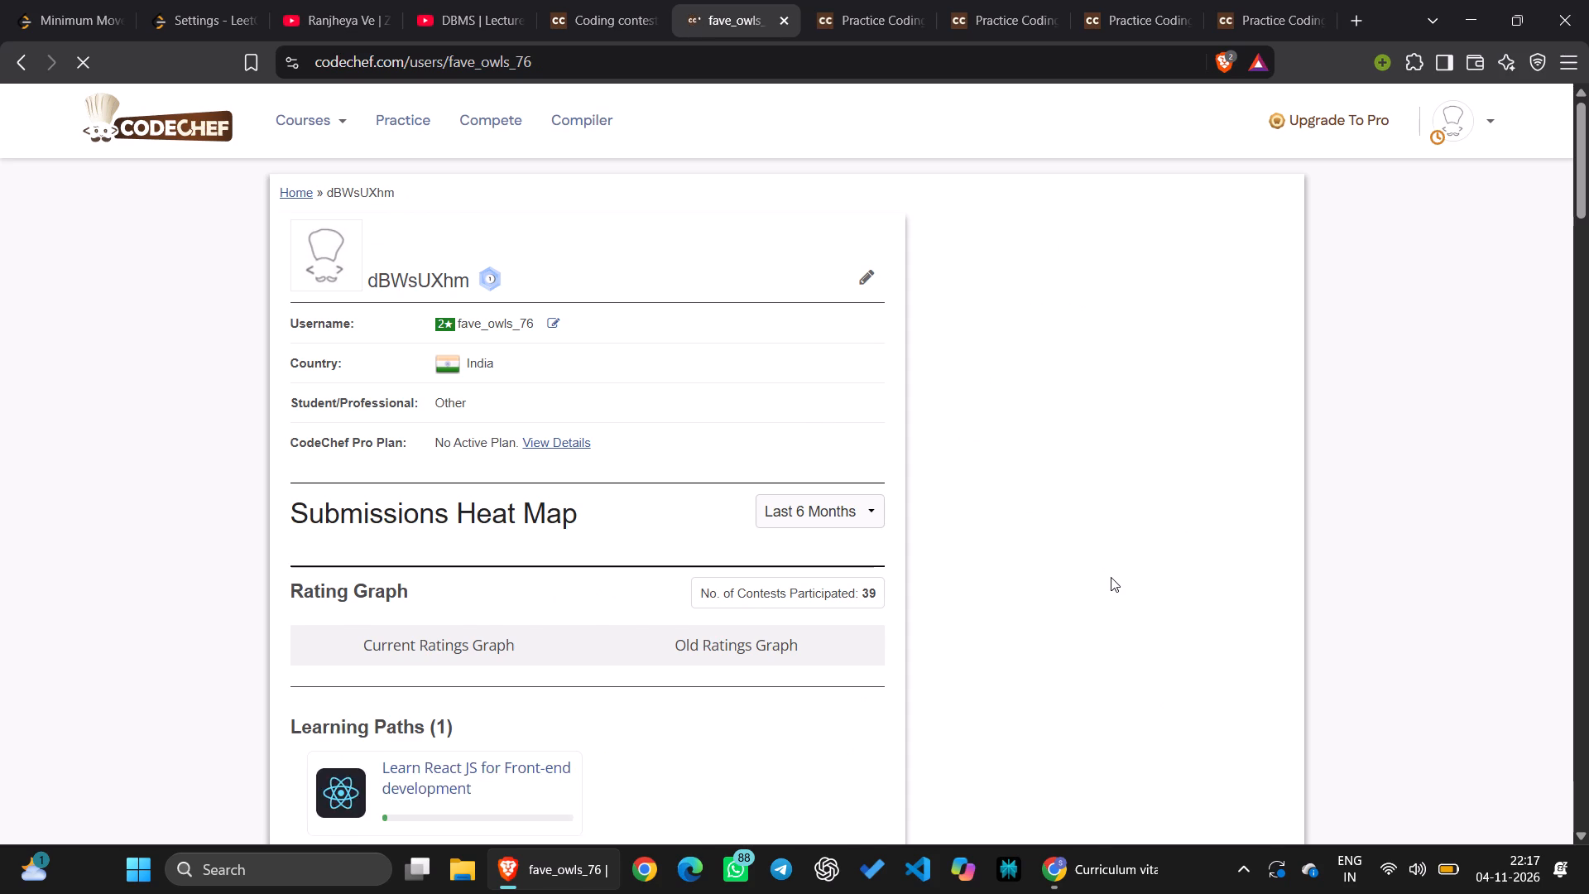
Examine the CodeChef profile's current and highest rating, rating graph and recent activity, comparing with the CV in Chrome.
{"action": "scroll", "coordinate": [996, 496], "scroll_direction": "down", "scroll_amount": 2}
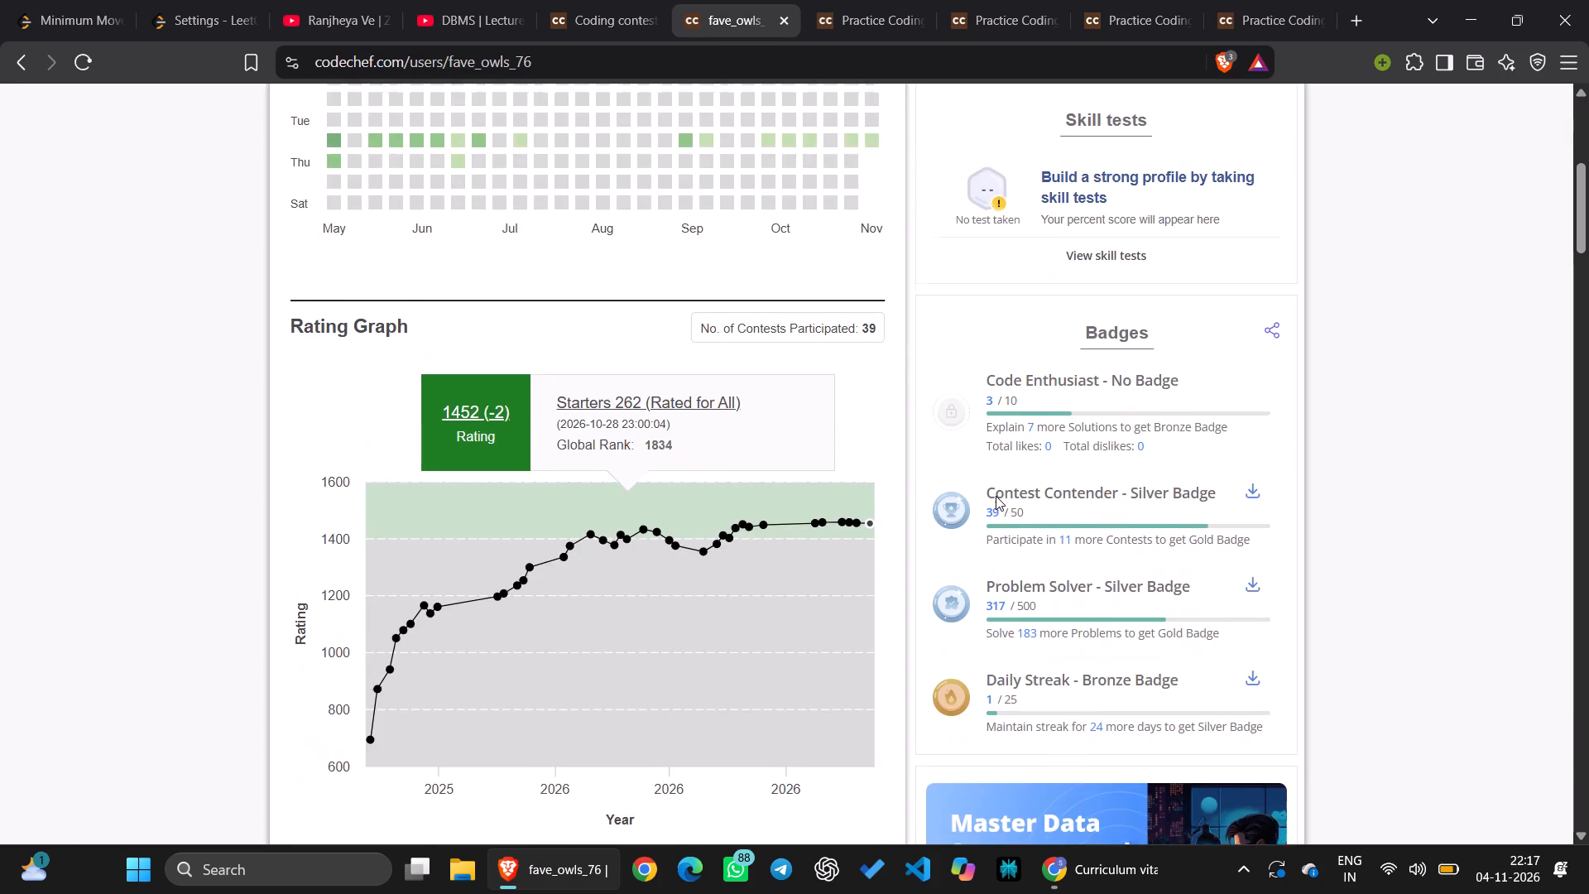
{"action": "scroll", "coordinate": [996, 496], "scroll_direction": "down", "scroll_amount": 7}
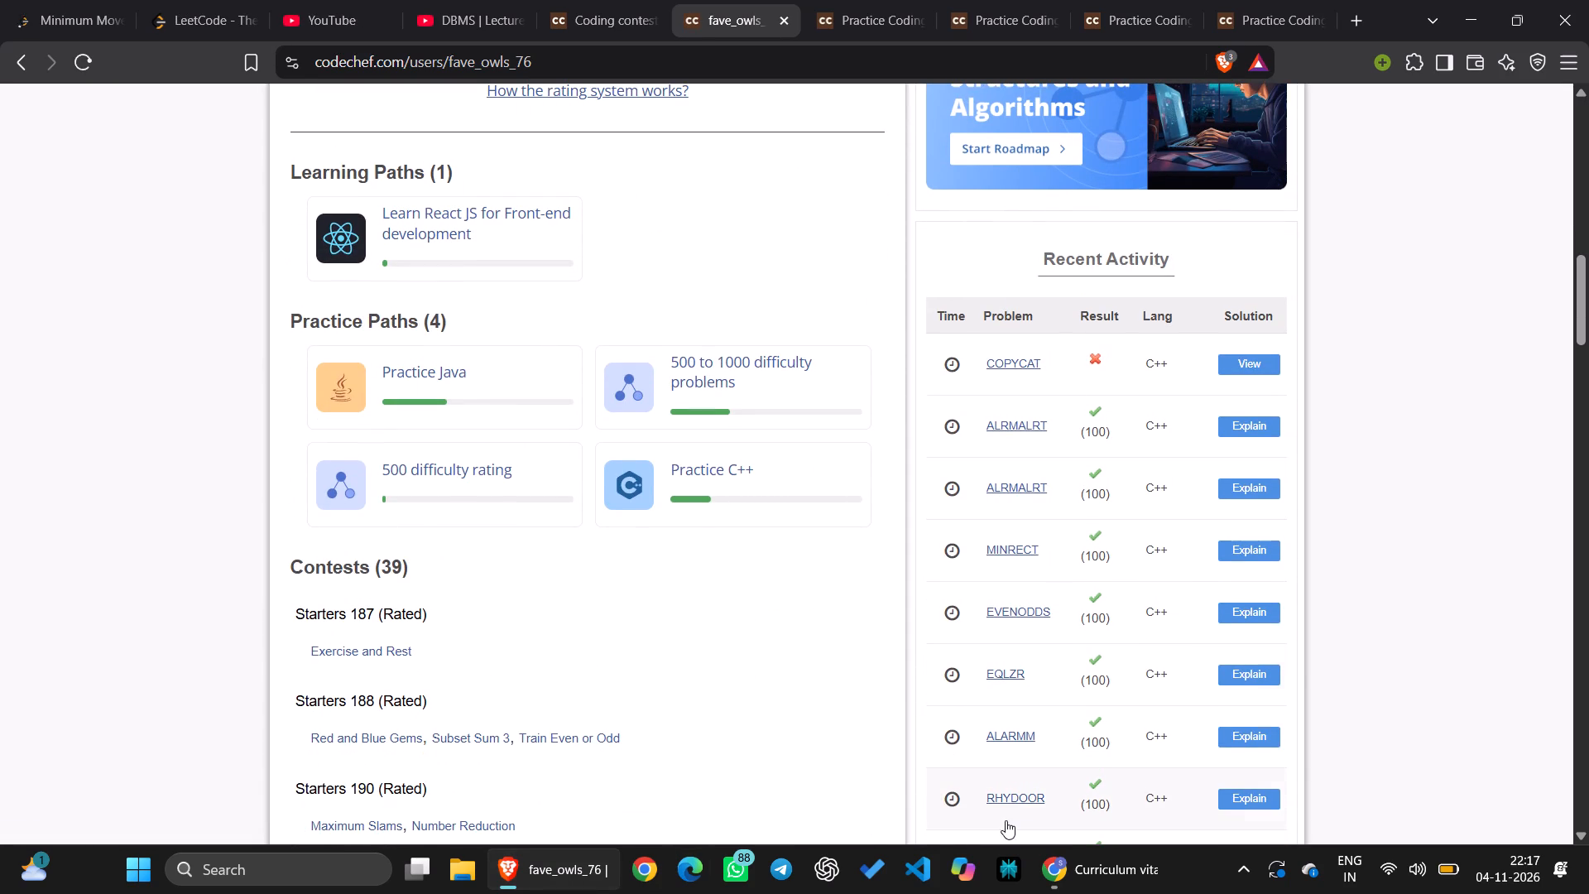
{"action": "left_click", "coordinate": [1093, 877]}
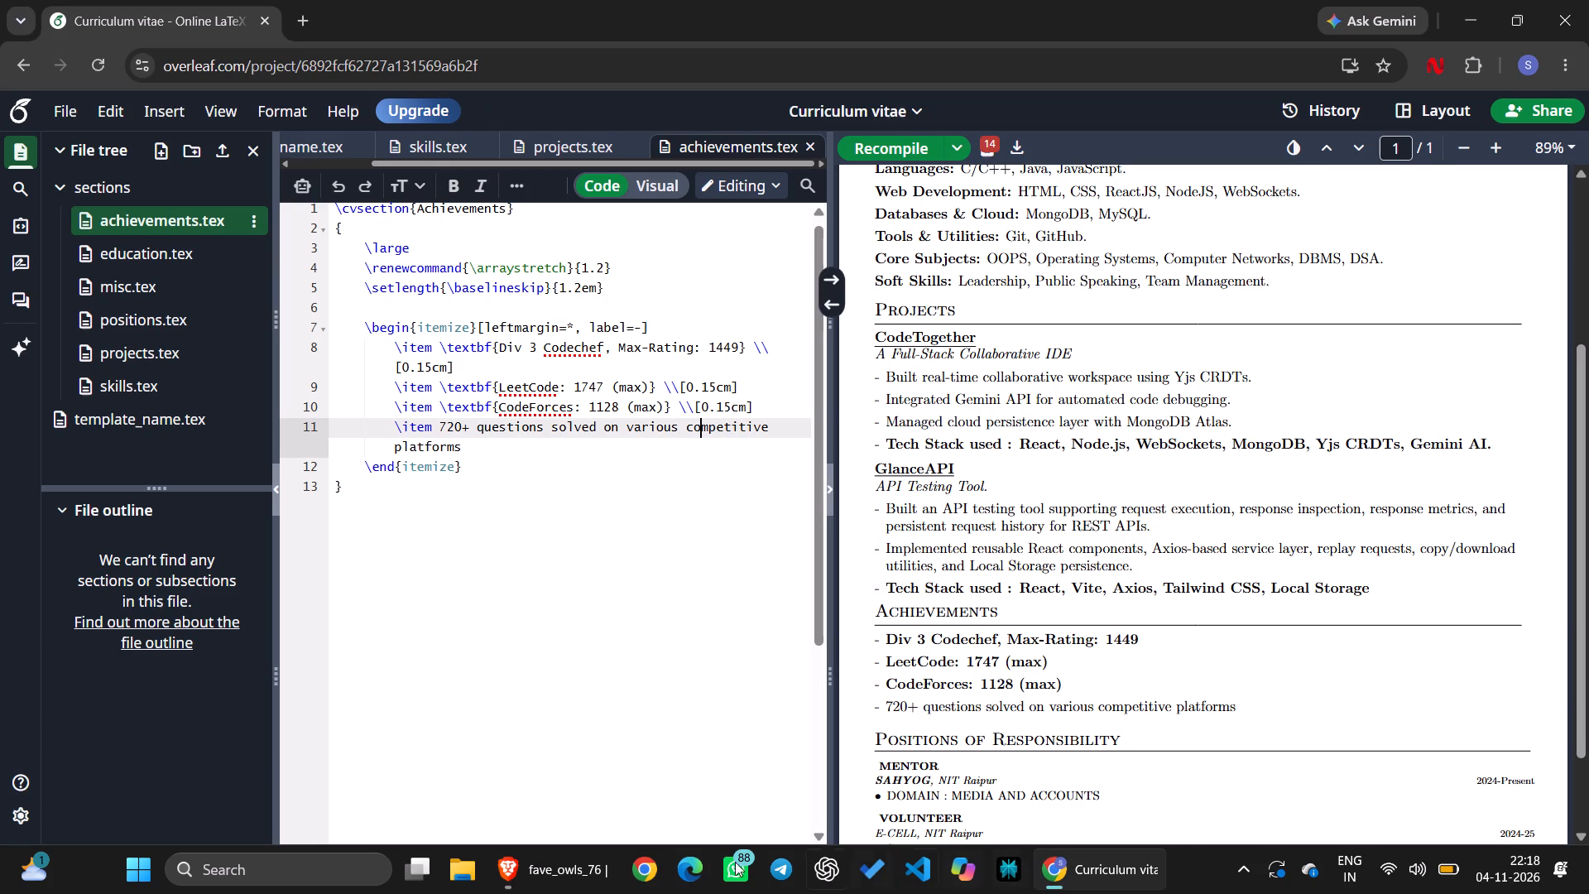
{"action": "left_click", "coordinate": [574, 889]}
{"action": "scroll", "coordinate": [1203, 570], "scroll_direction": "up", "scroll_amount": 6}
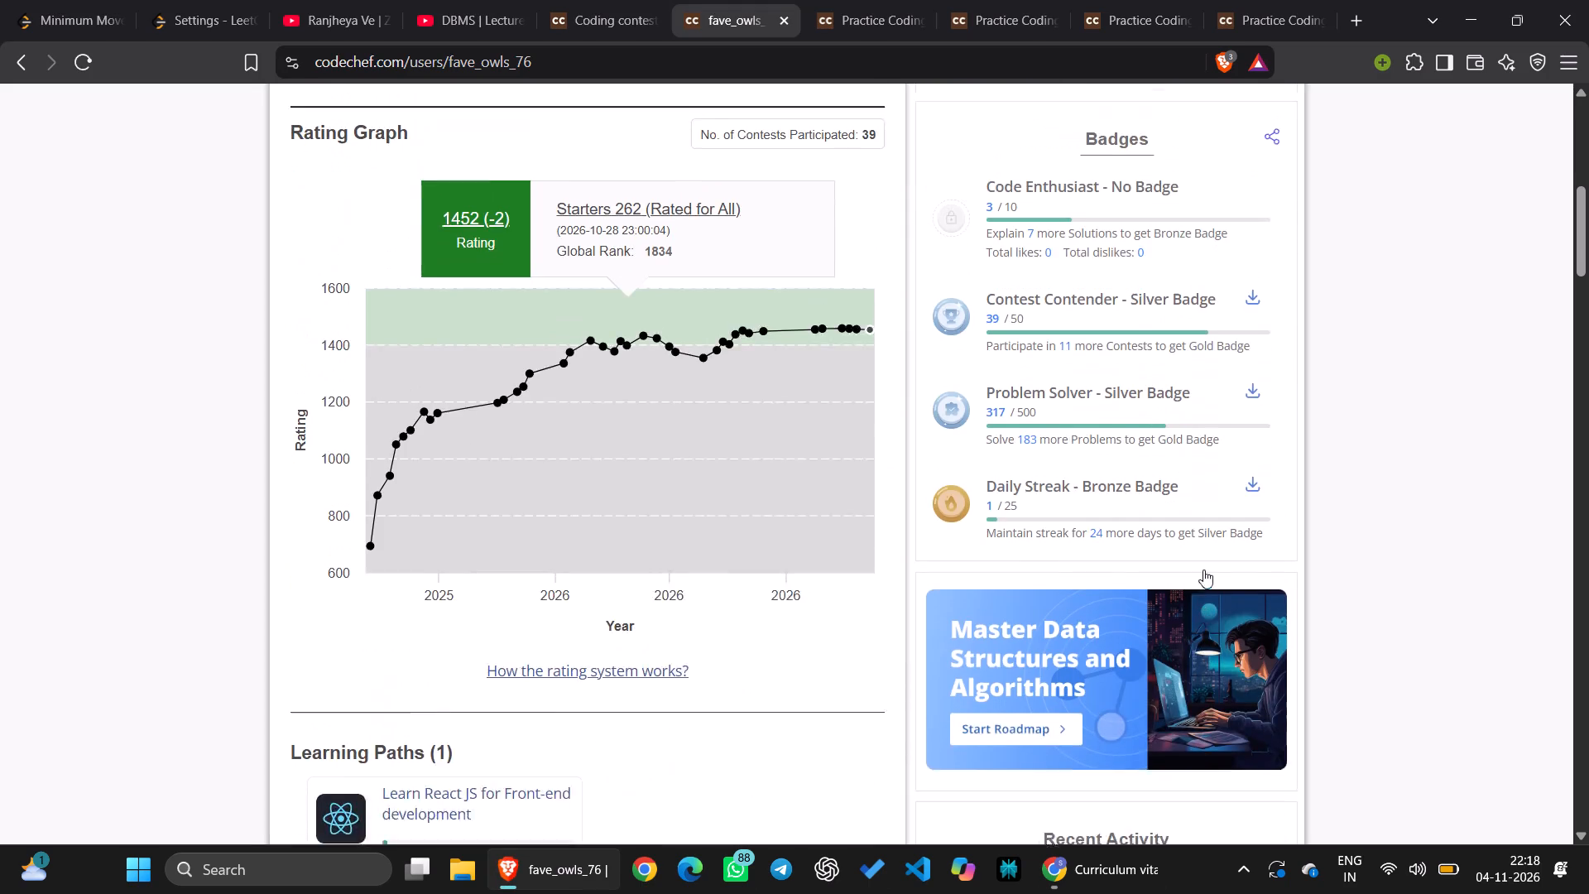
{"action": "scroll", "coordinate": [1203, 570], "scroll_direction": "up", "scroll_amount": 6}
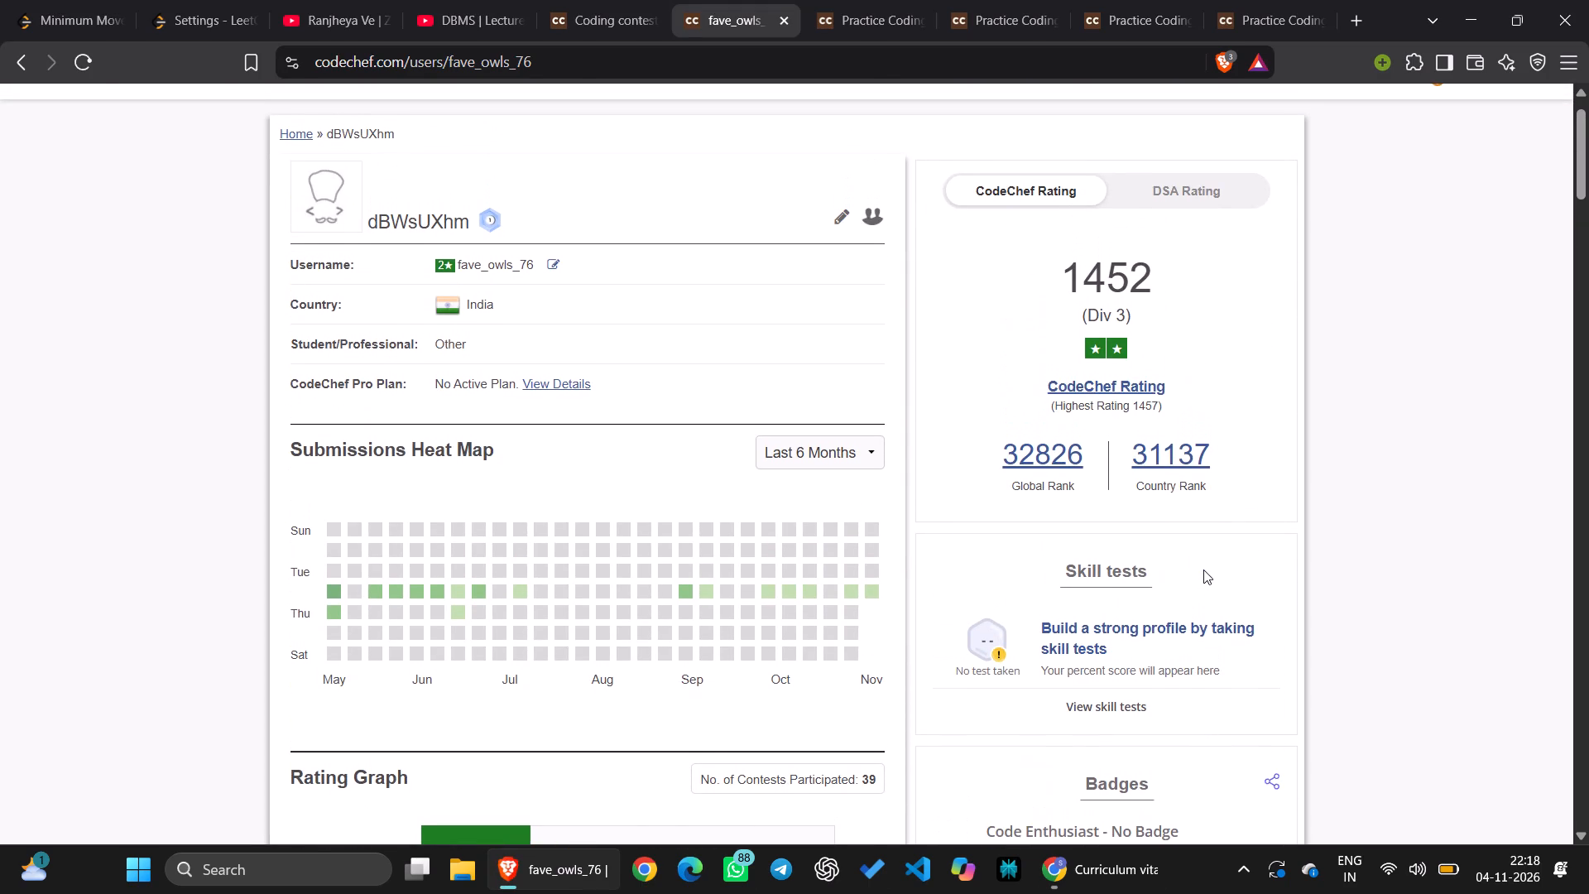
{"action": "scroll", "coordinate": [530, 680], "scroll_direction": "down", "scroll_amount": 4}
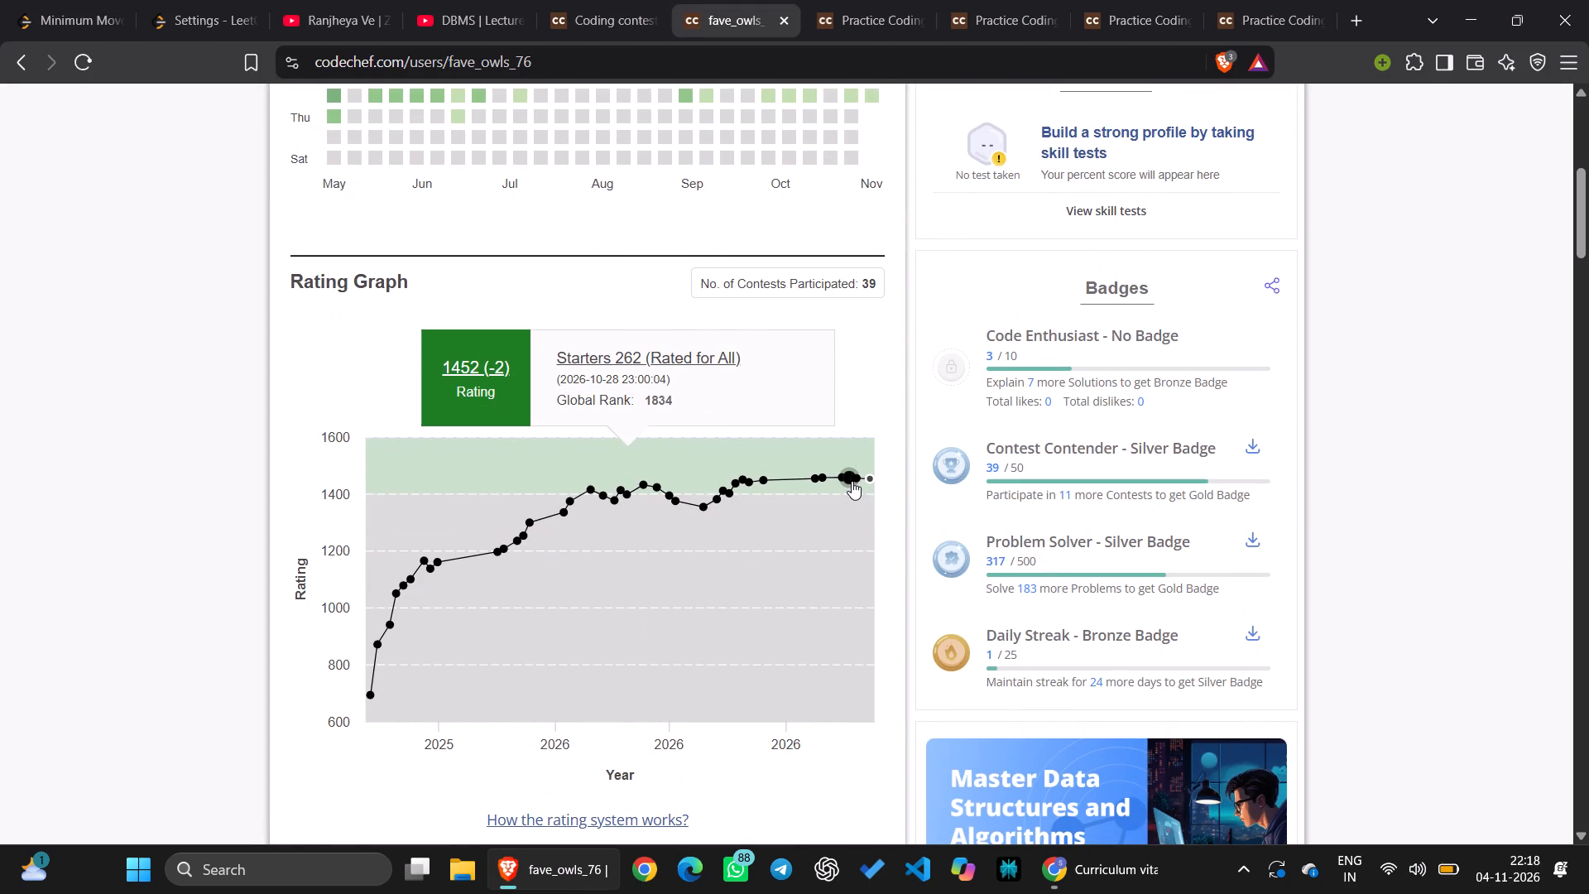
{"action": "scroll", "coordinate": [788, 443], "scroll_direction": "up", "scroll_amount": 6}
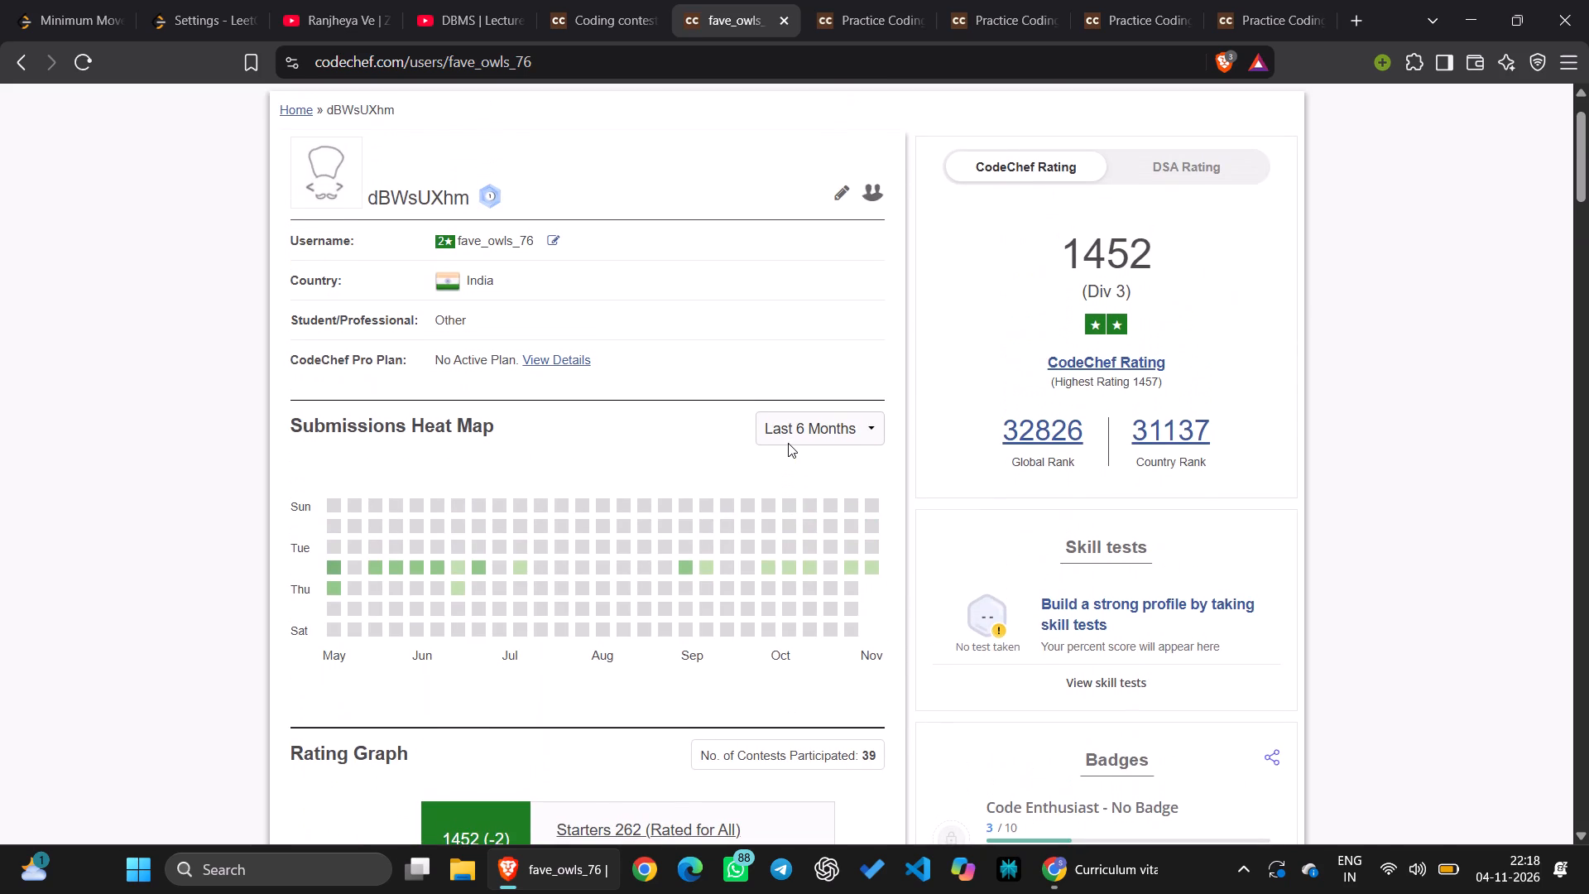
{"action": "scroll", "coordinate": [788, 443], "scroll_direction": "down", "scroll_amount": 2}
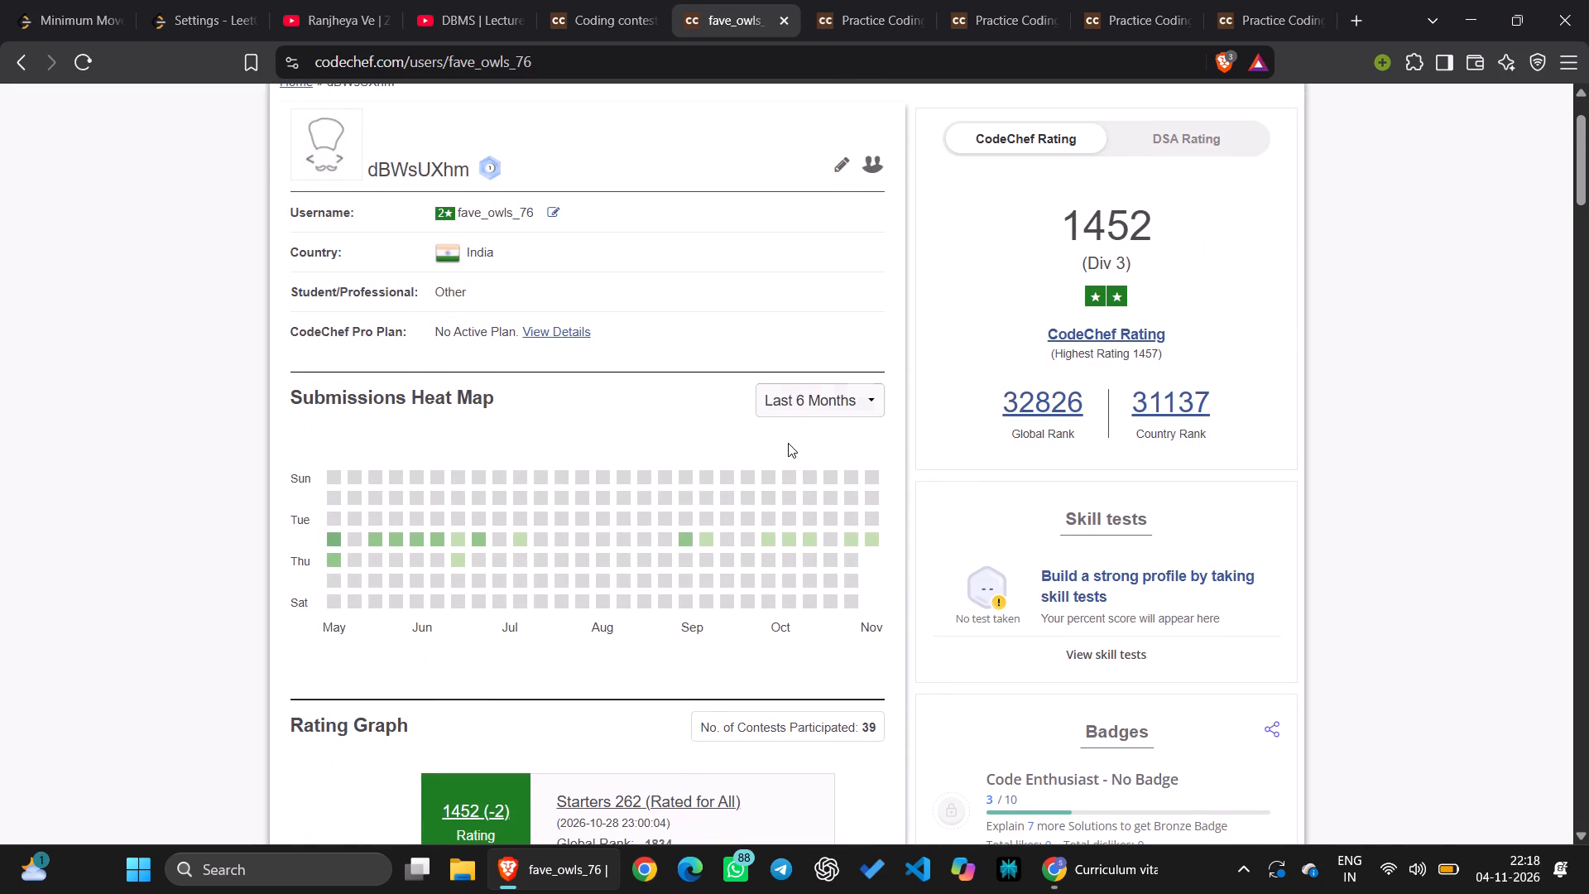
{"action": "scroll", "coordinate": [788, 443], "scroll_direction": "down", "scroll_amount": 3}
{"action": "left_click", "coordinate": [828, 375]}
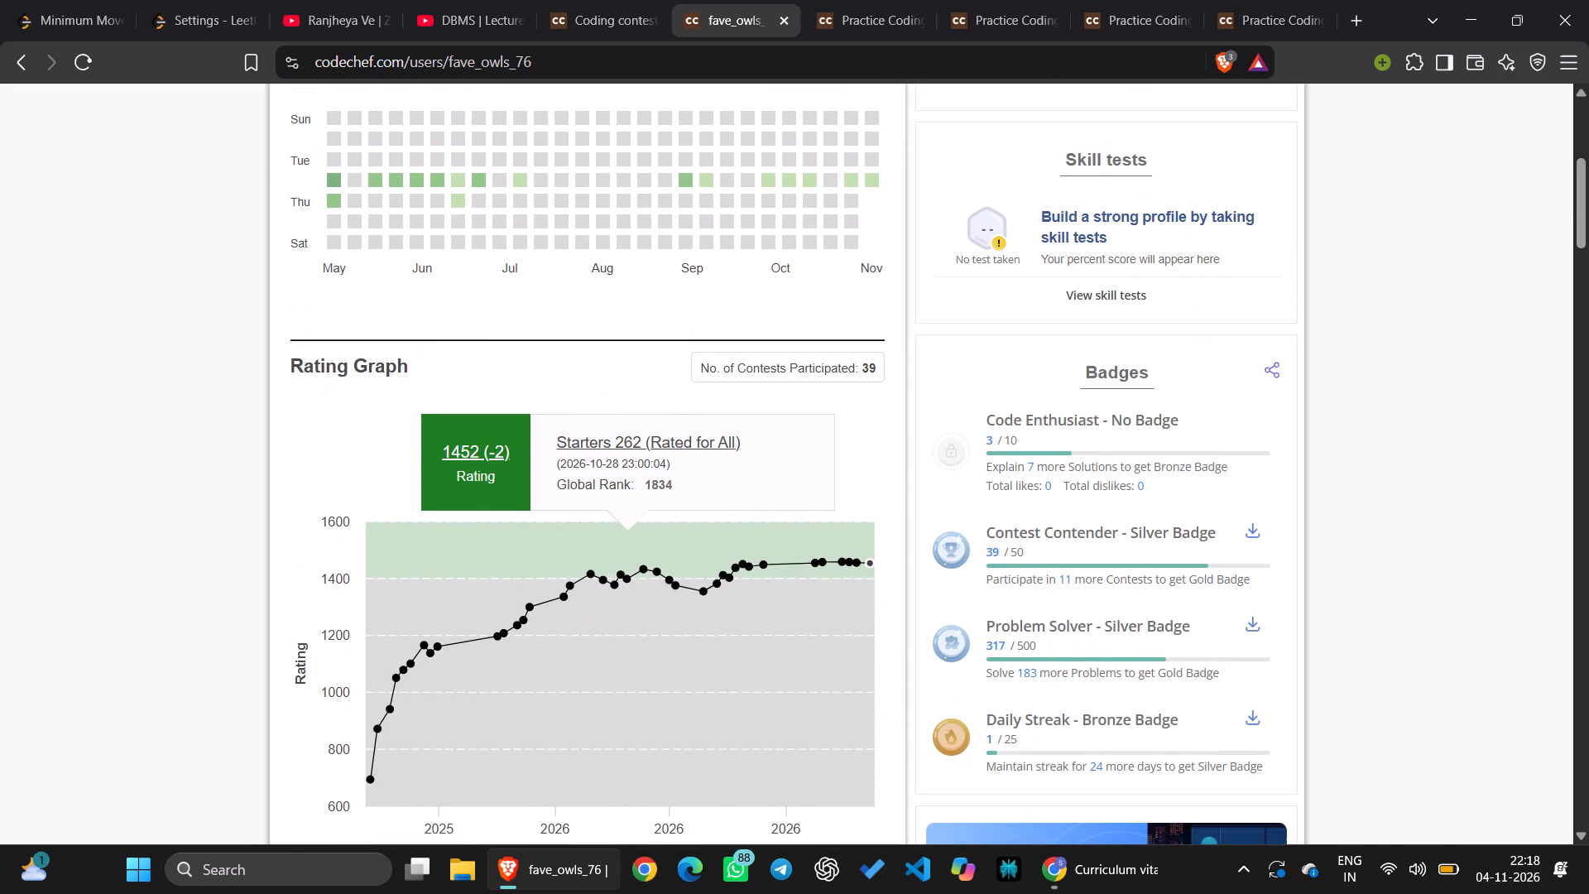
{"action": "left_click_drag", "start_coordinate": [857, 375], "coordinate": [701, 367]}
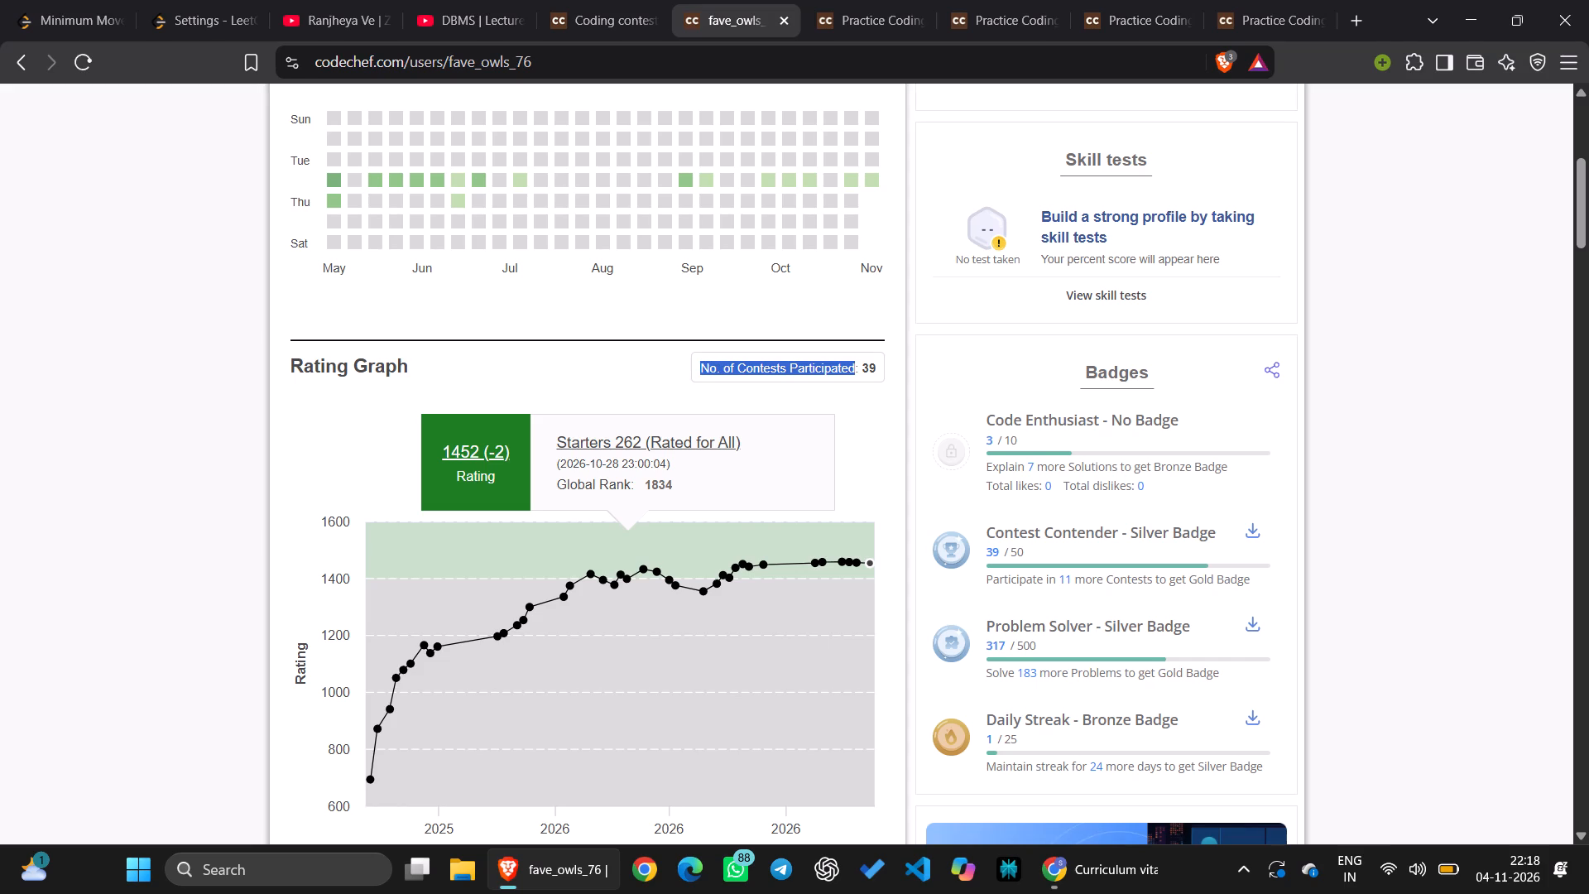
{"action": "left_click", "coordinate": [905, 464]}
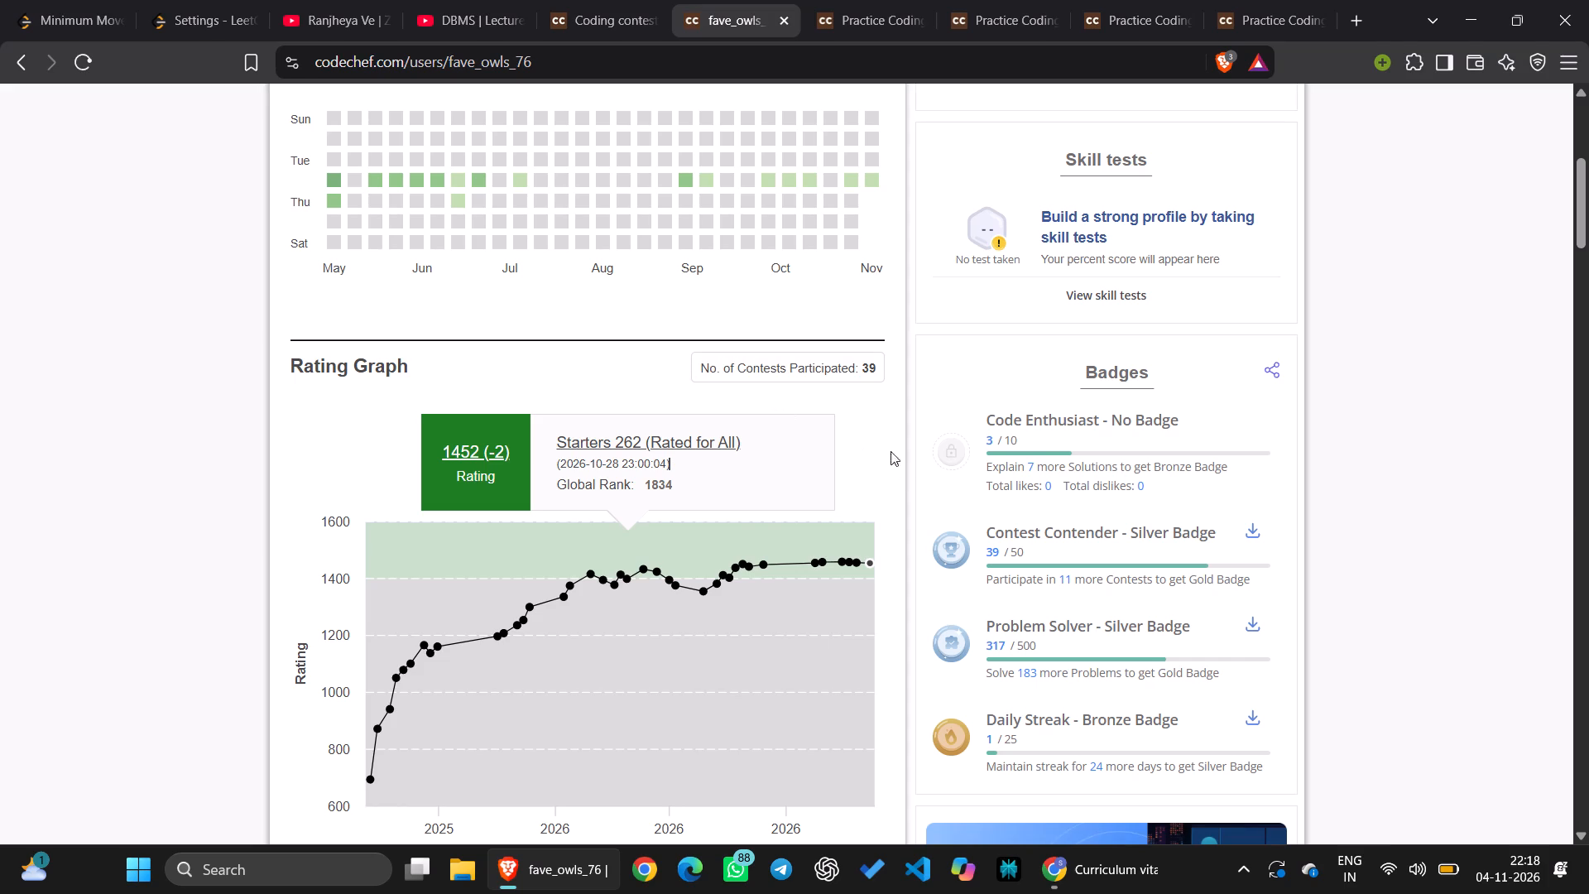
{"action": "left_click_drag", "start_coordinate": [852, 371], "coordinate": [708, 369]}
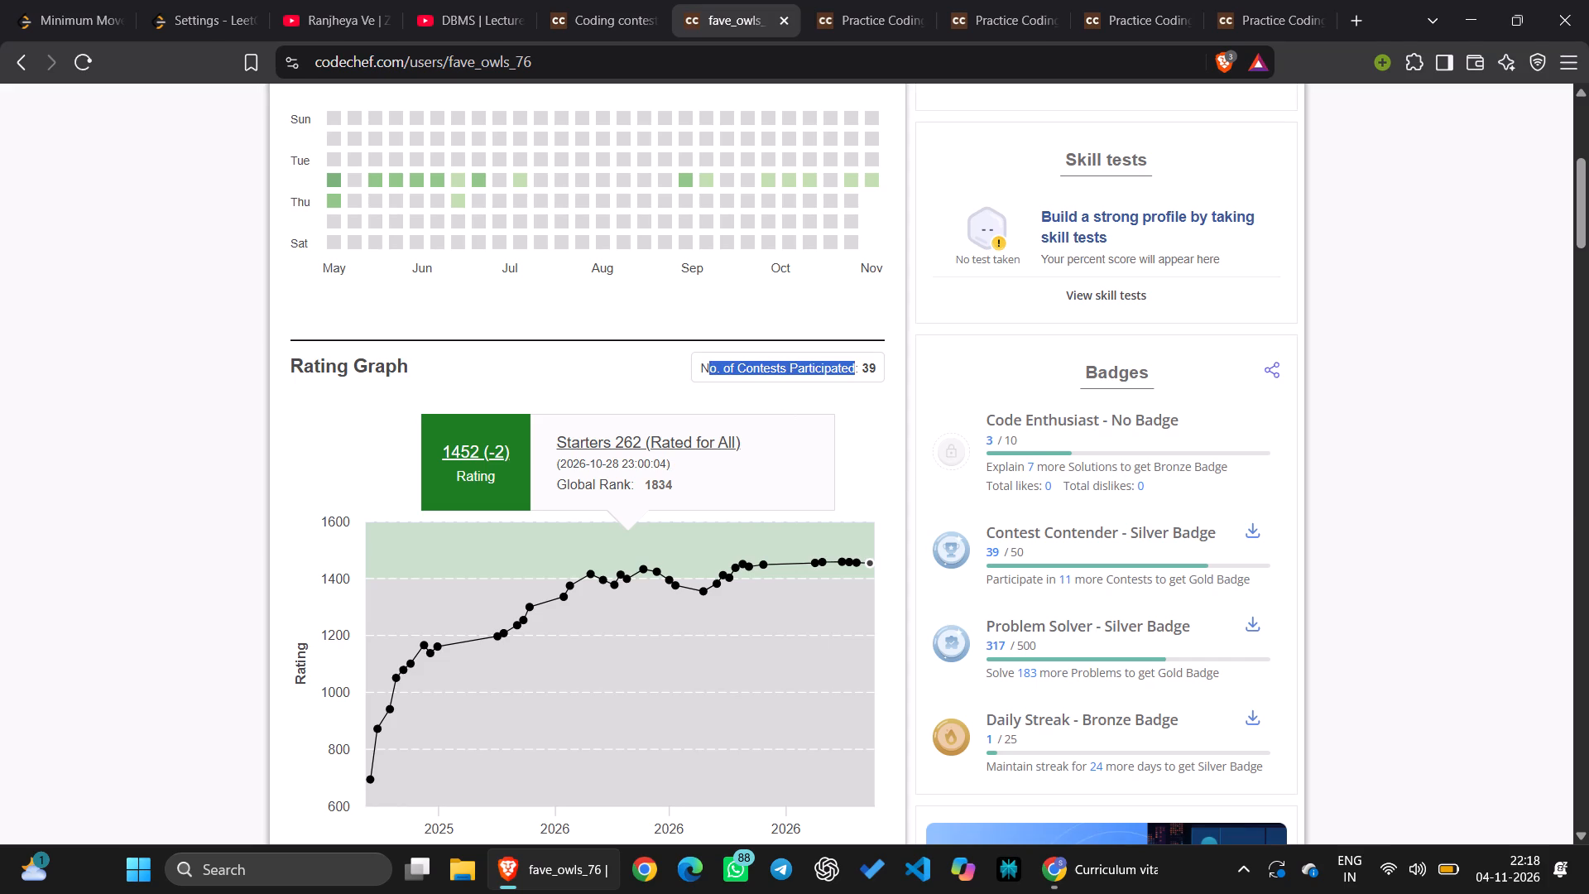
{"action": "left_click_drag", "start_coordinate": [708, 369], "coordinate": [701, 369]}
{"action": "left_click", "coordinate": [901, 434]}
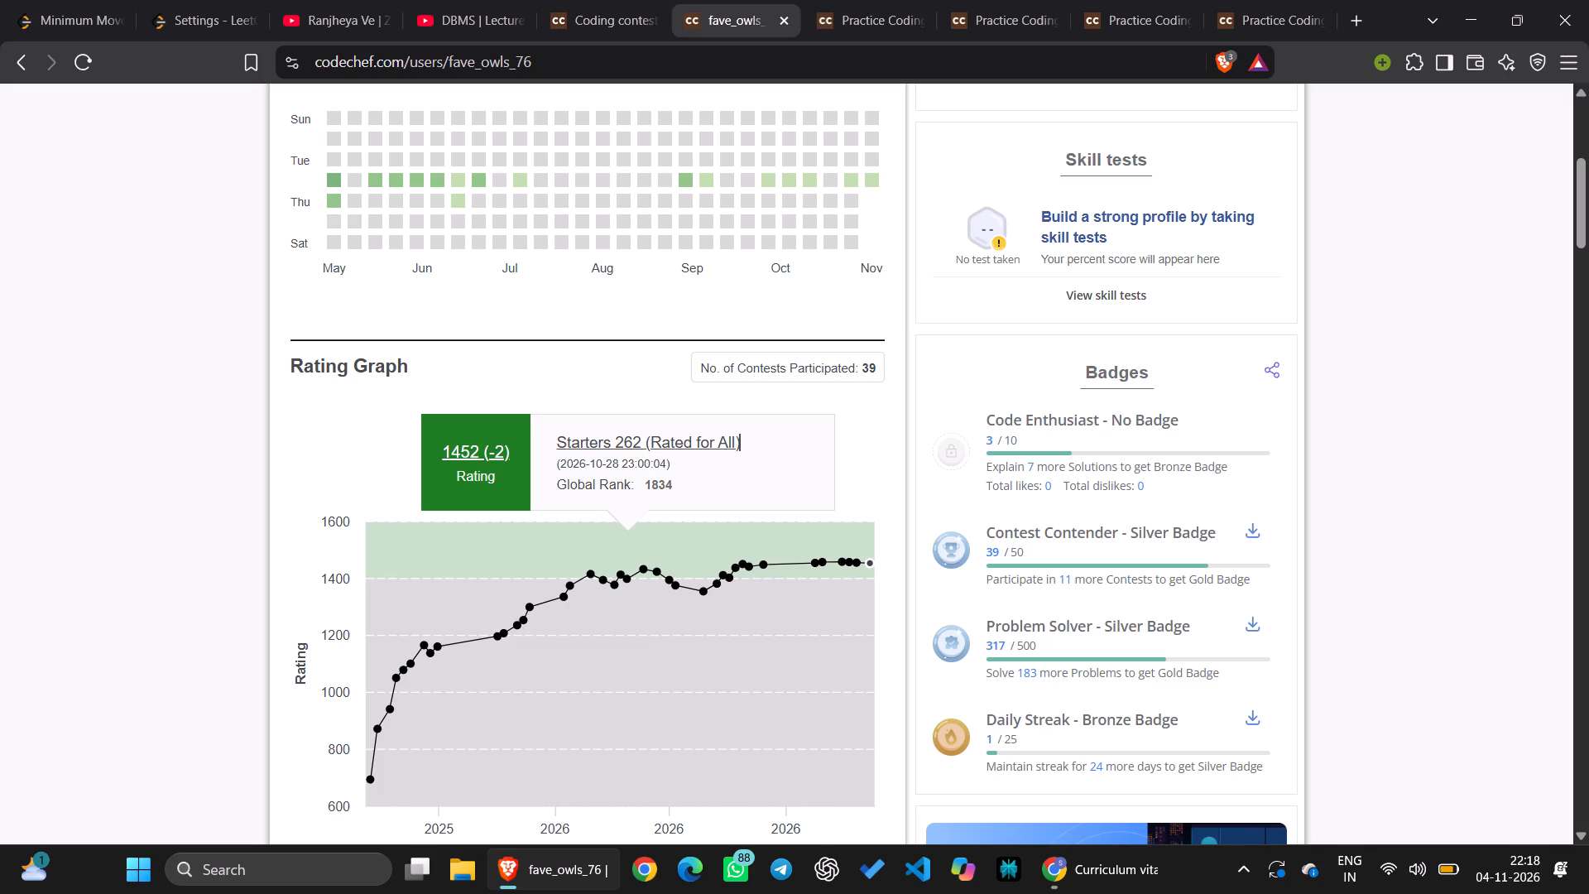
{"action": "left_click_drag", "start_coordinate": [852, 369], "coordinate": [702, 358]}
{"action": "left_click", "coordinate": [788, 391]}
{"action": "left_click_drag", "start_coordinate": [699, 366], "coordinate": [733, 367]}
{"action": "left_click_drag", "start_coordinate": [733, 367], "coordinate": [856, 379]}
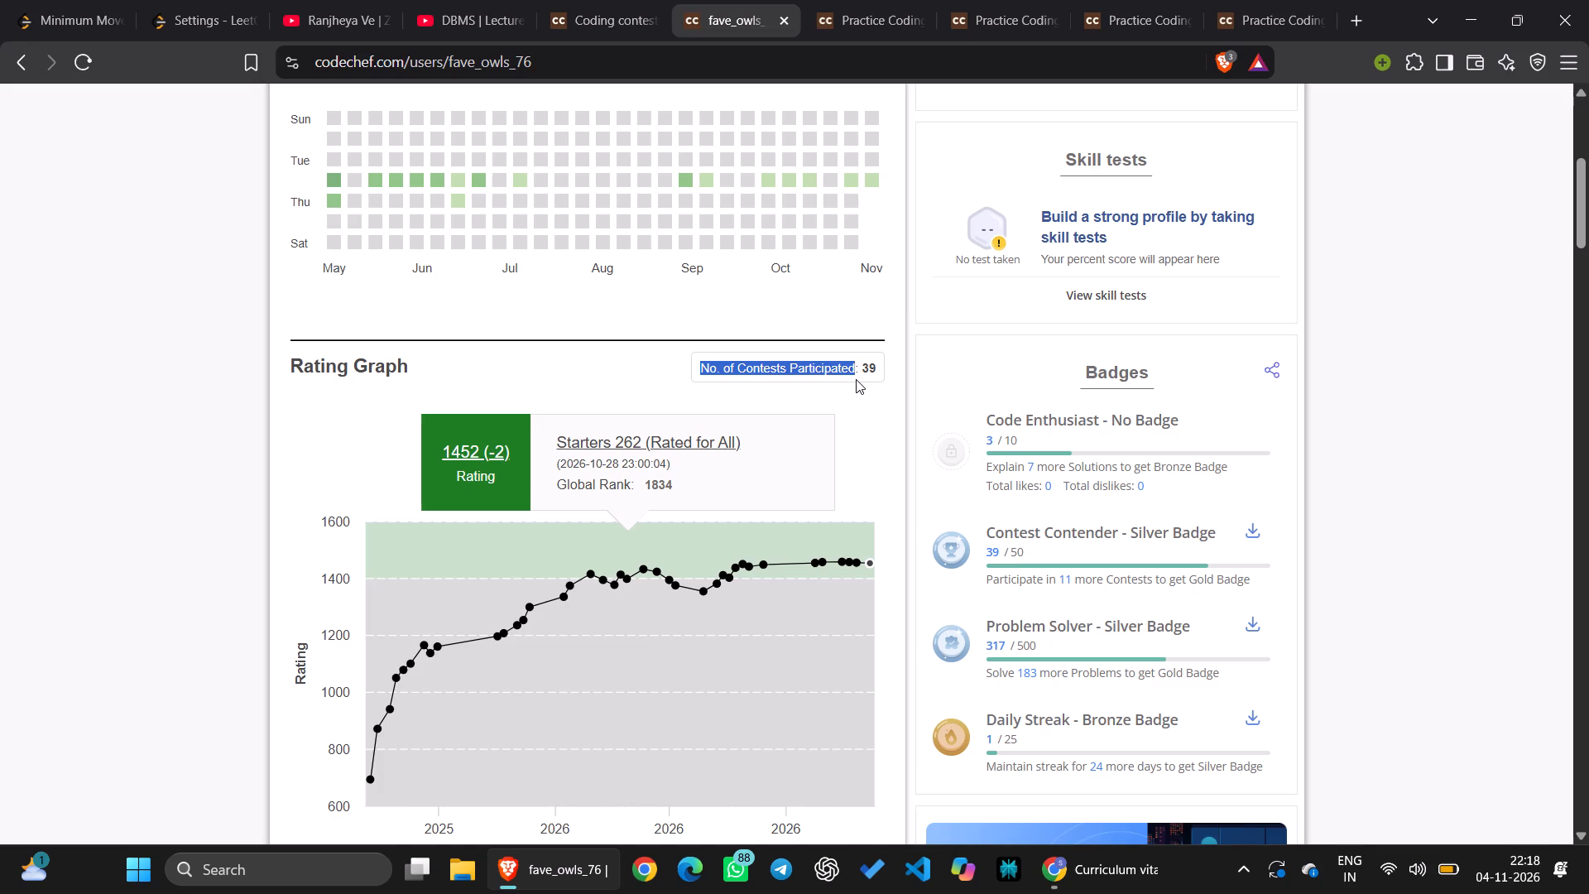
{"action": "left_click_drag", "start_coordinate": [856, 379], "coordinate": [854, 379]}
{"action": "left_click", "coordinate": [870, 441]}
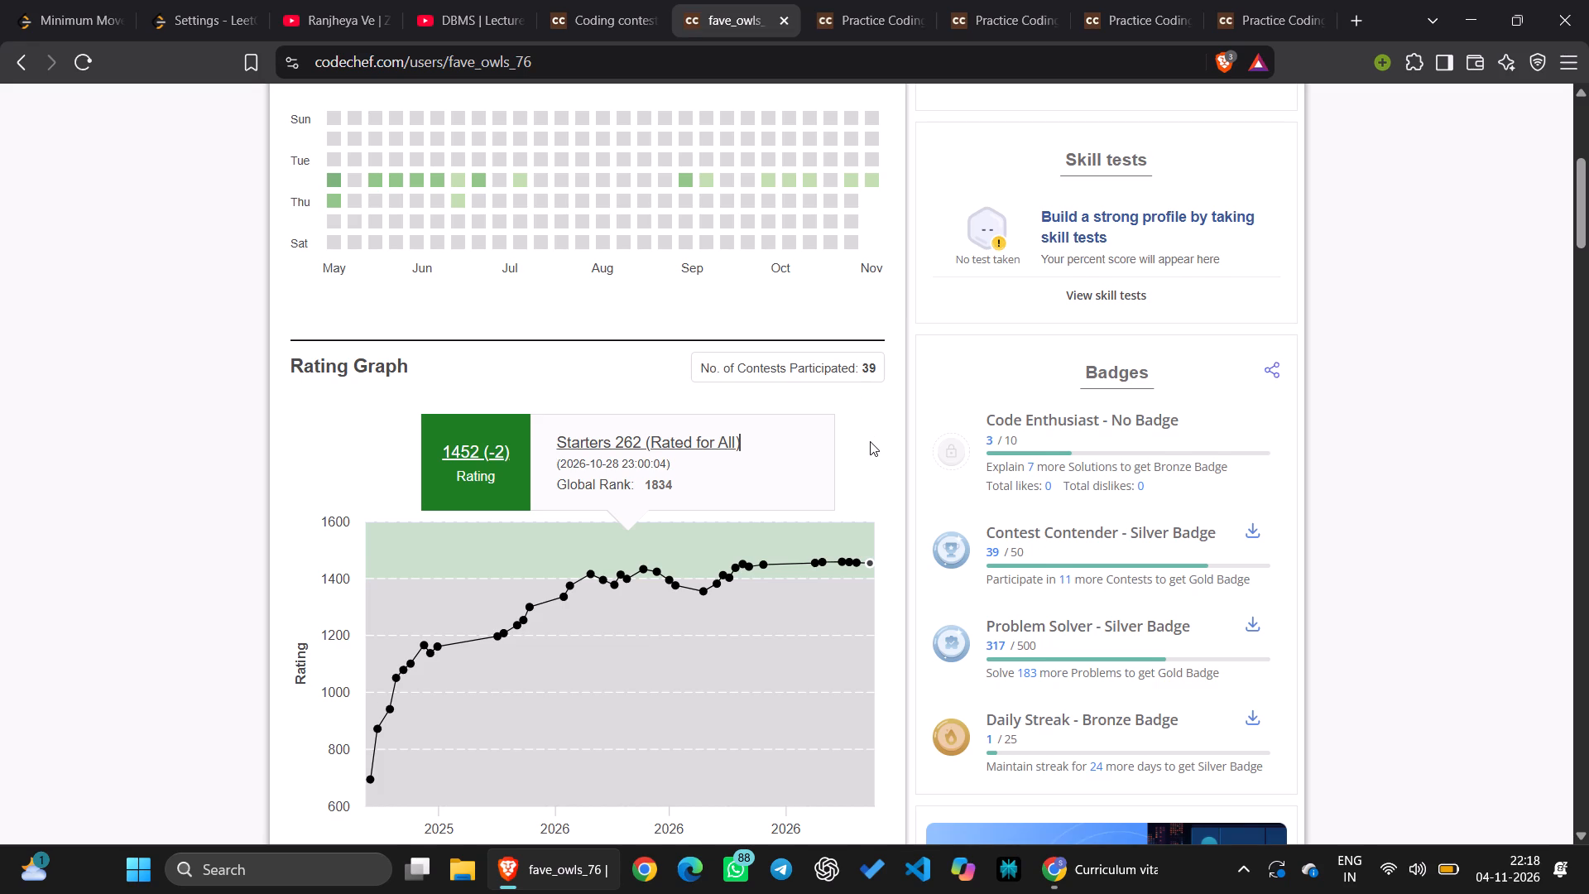
Show the rating details of the Starters 258 contest on the CodeChef rating graph.
{"action": "scroll", "coordinate": [870, 441], "scroll_direction": "down", "scroll_amount": 1}
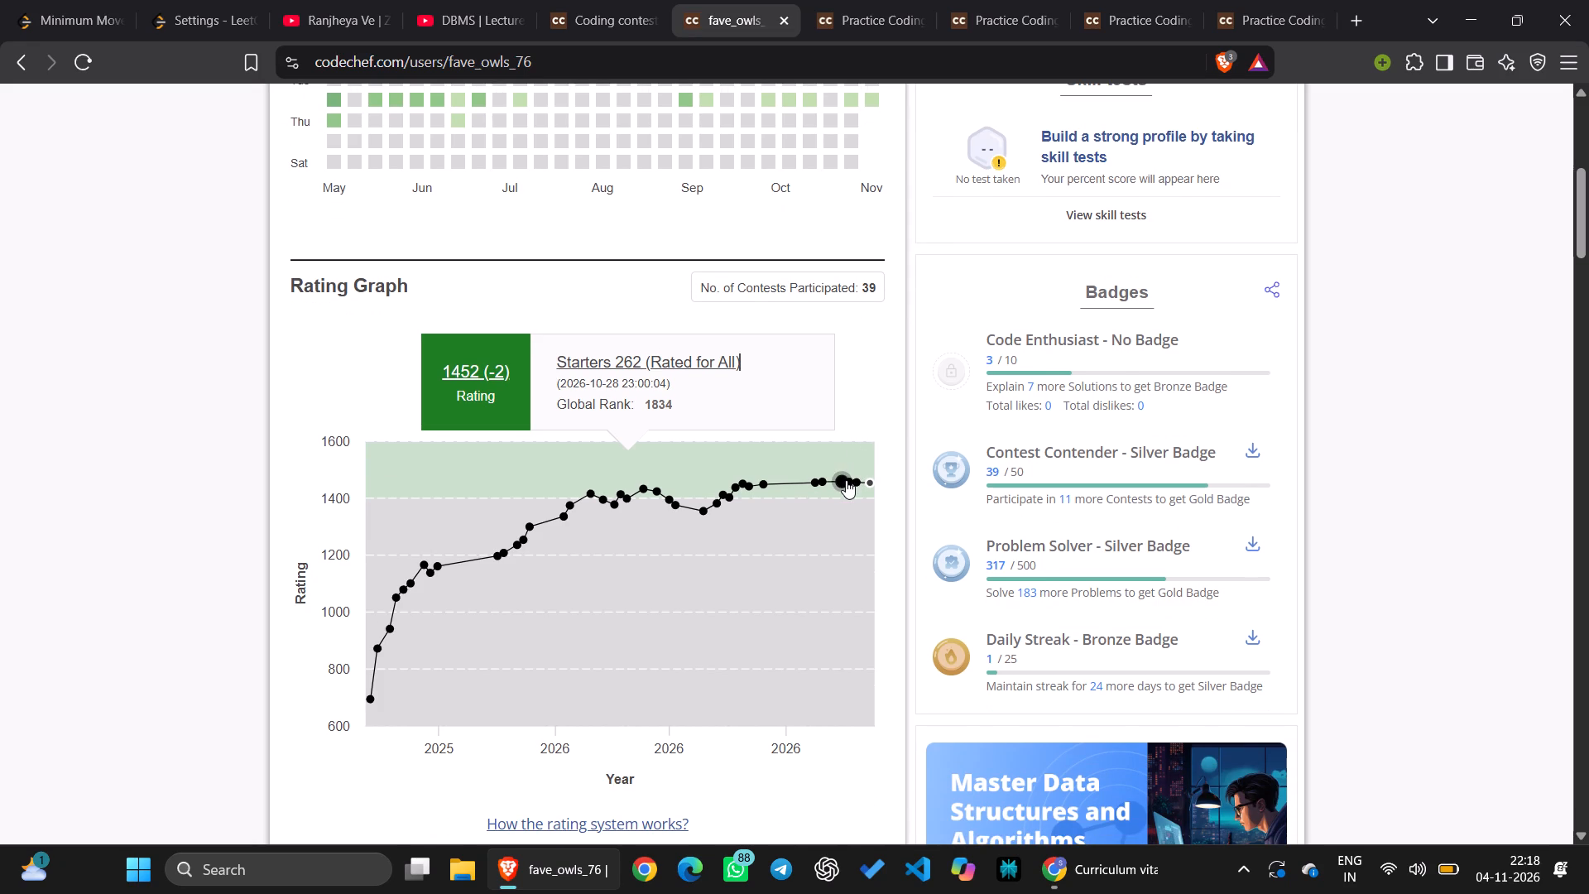
{"action": "left_click", "coordinate": [846, 480]}
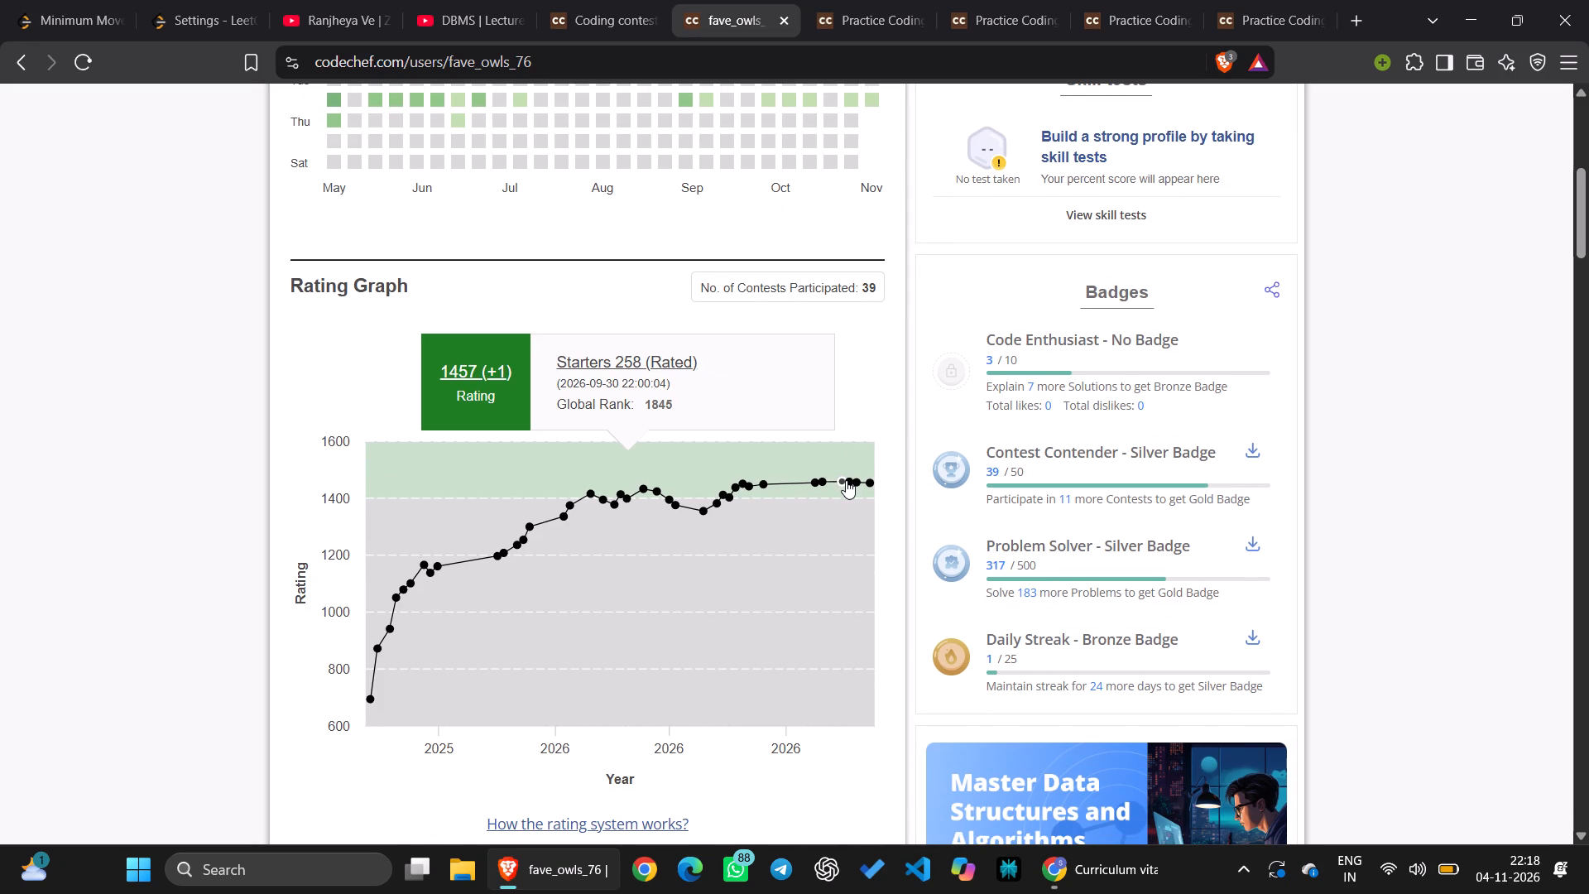
{"action": "scroll", "coordinate": [924, 488], "scroll_direction": "up", "scroll_amount": 2}
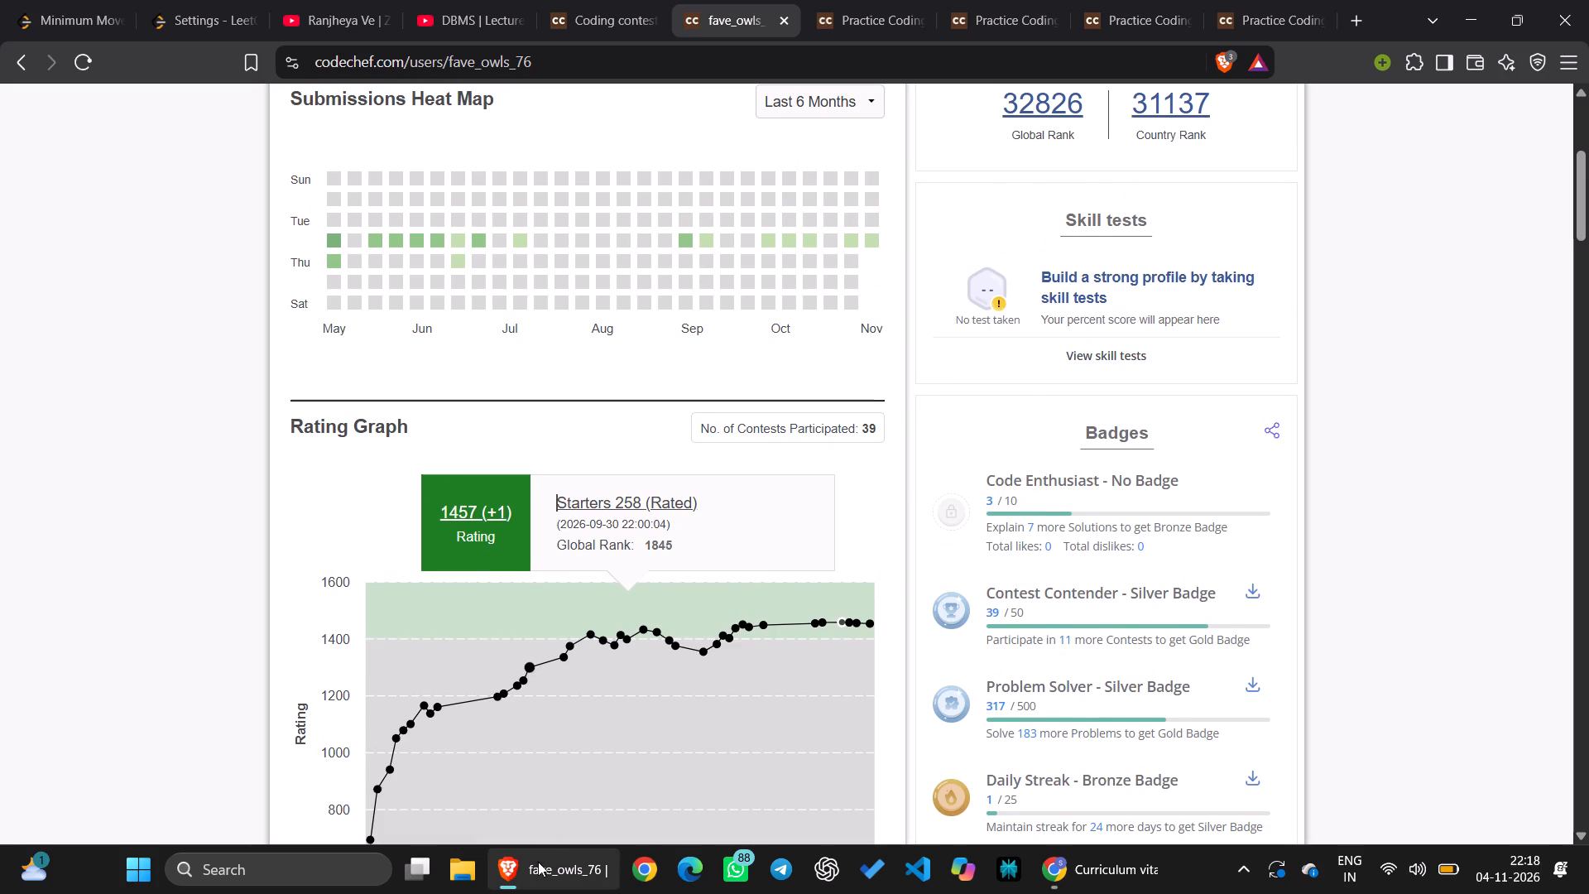
Switch to the Overleaf CV in Chrome and set the Codechef Max-Rating in achievements.tex to 1457.
{"action": "left_click", "coordinate": [1082, 870]}
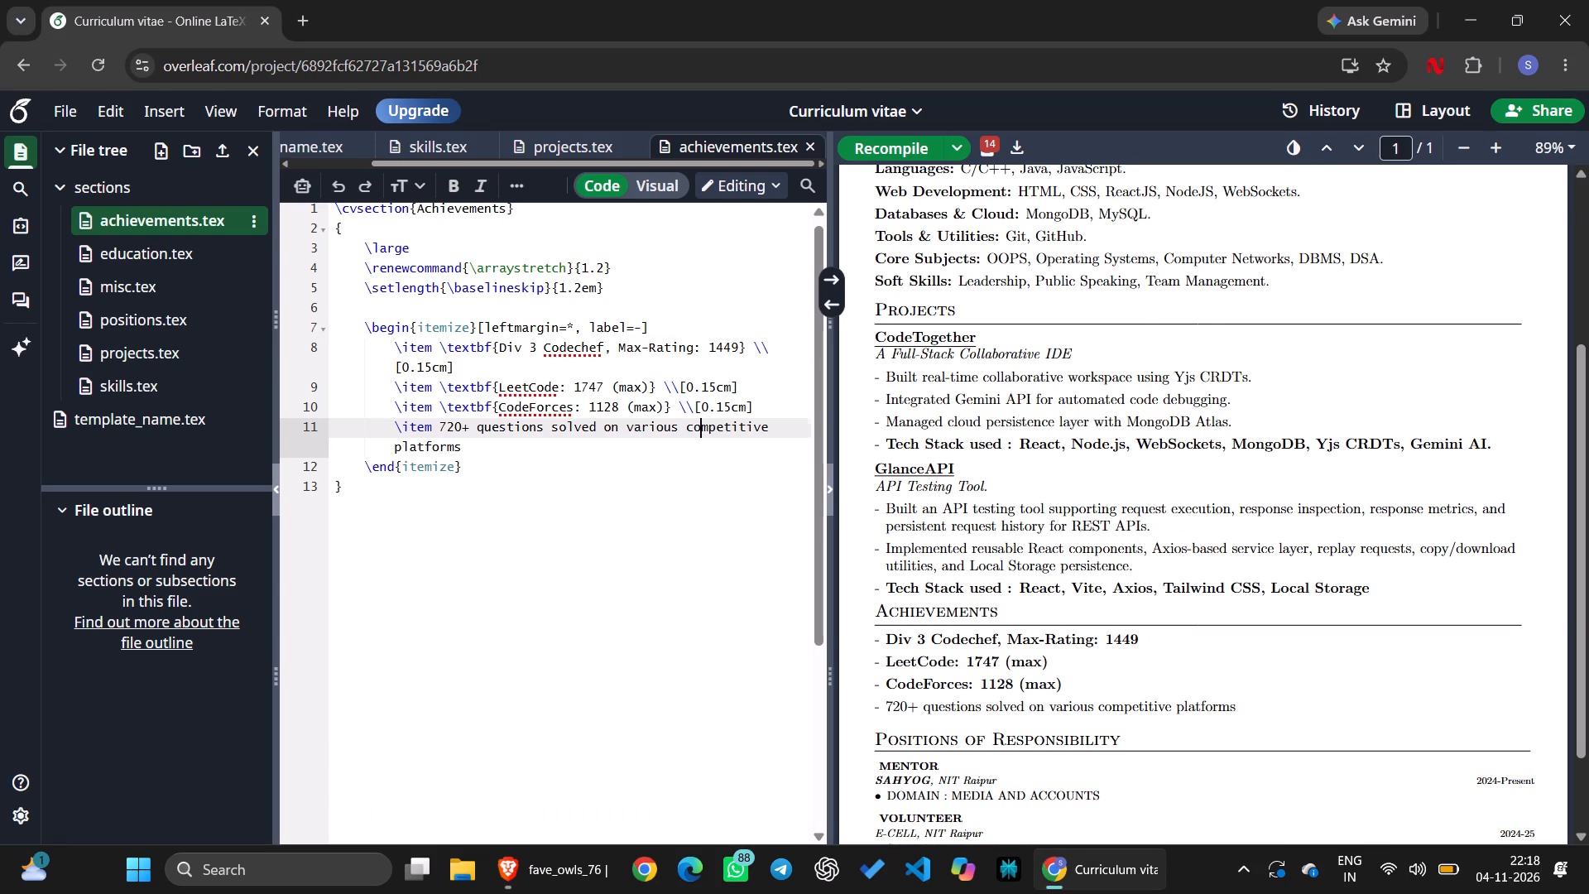
{"action": "left_click", "coordinate": [737, 353]}
{"action": "key", "text": "BackSpace"}
{"action": "key", "text": "BackSpace"}
{"action": "type", "text": "57"}
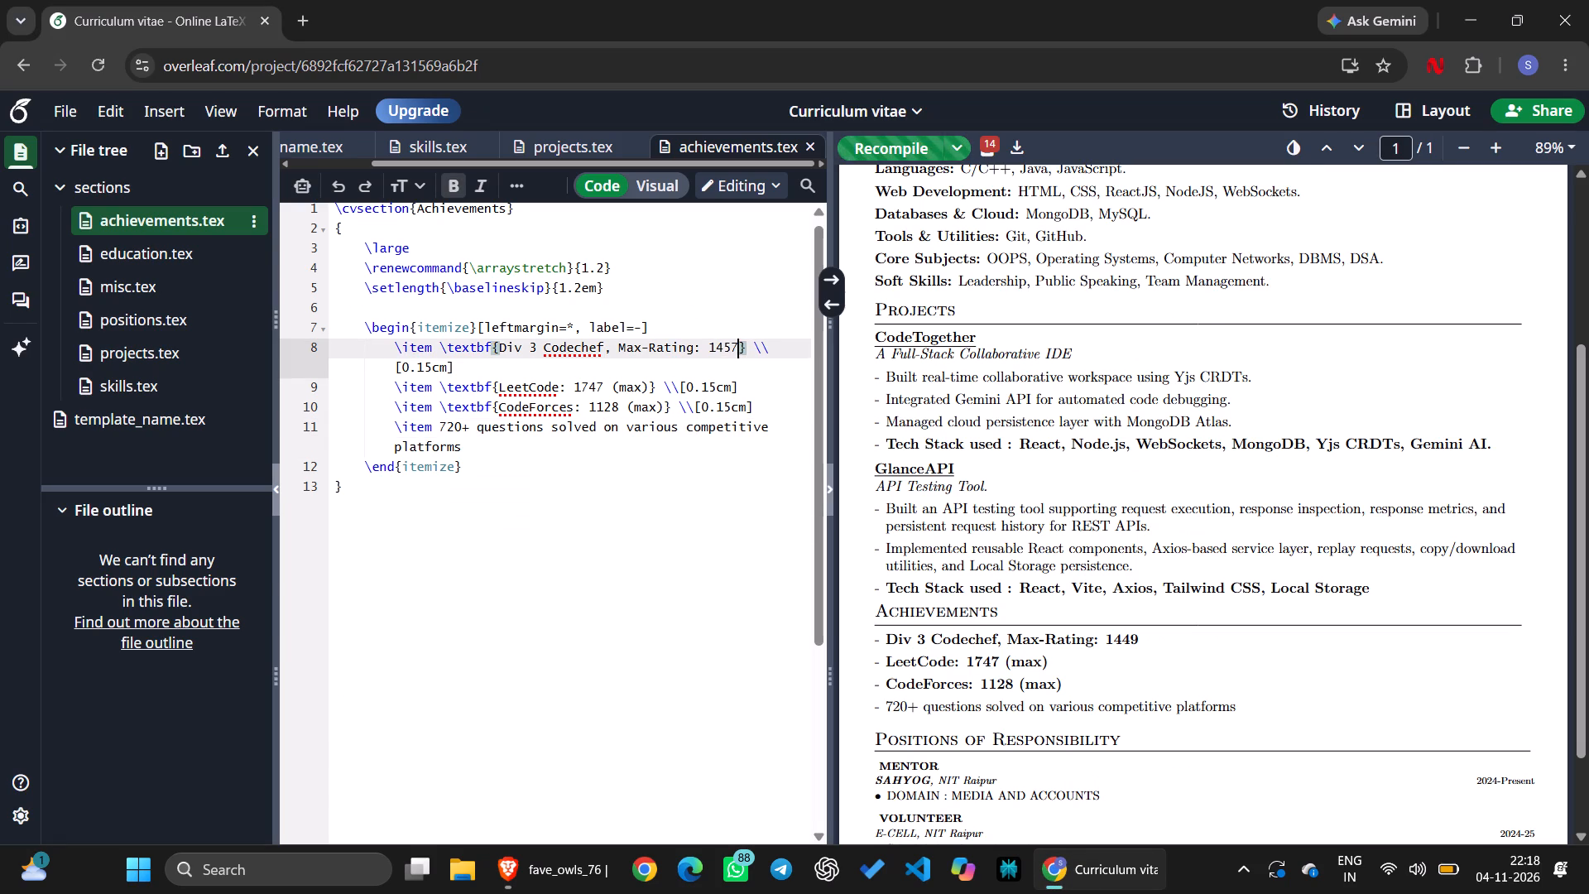
Switch to Brave and open the account's own LeetCode profile to check the contest rating.
{"action": "left_click", "coordinate": [559, 878]}
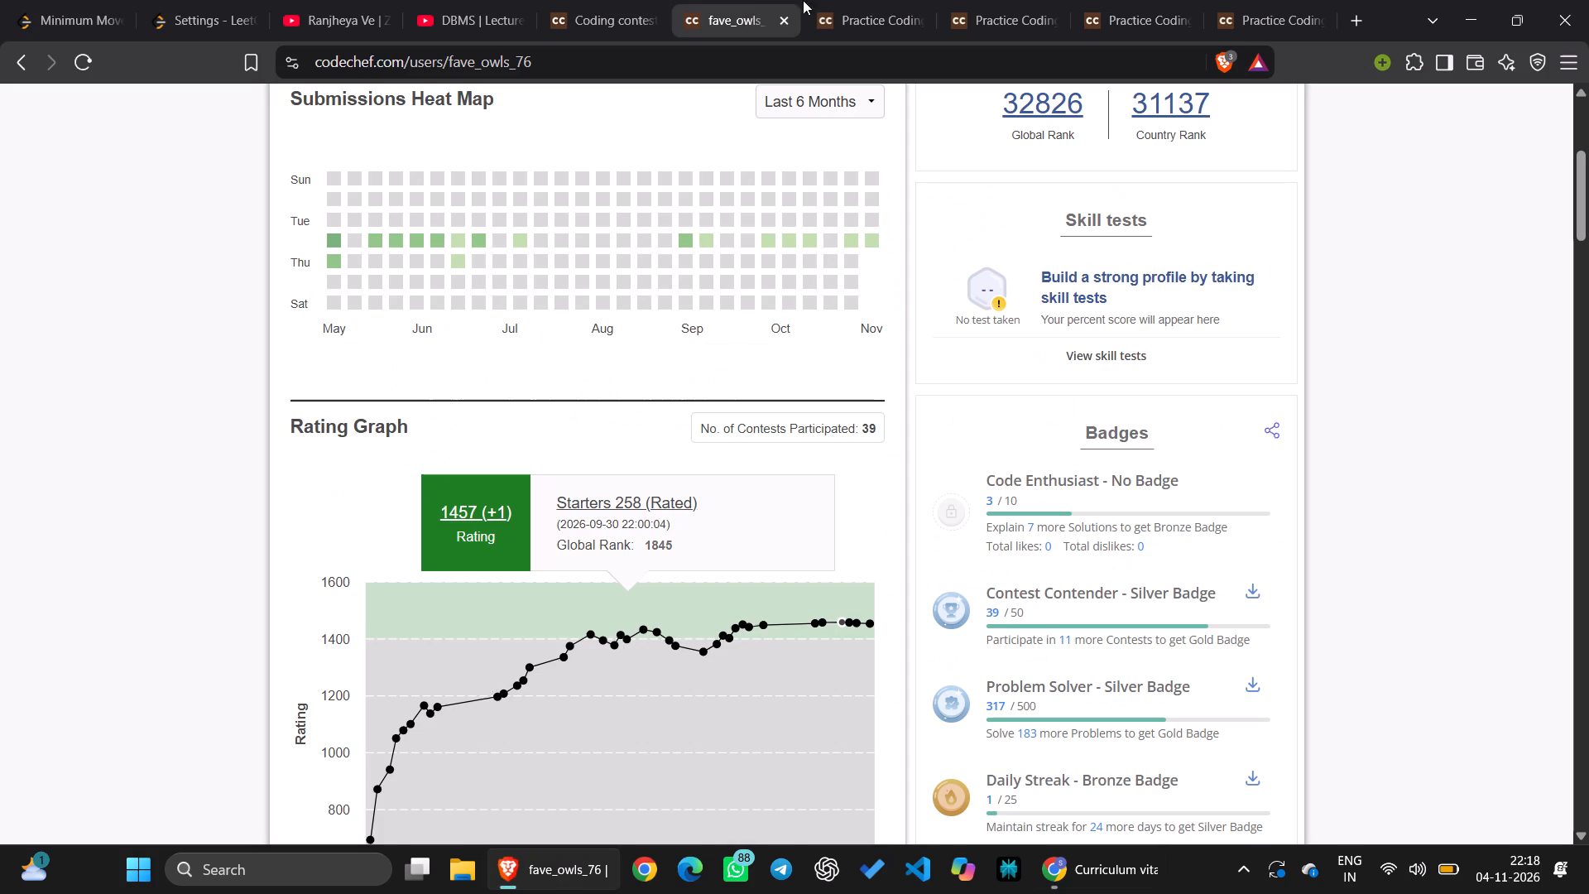
{"action": "left_click", "coordinate": [170, 1]}
{"action": "scroll", "coordinate": [1049, 294], "scroll_direction": "up", "scroll_amount": 3}
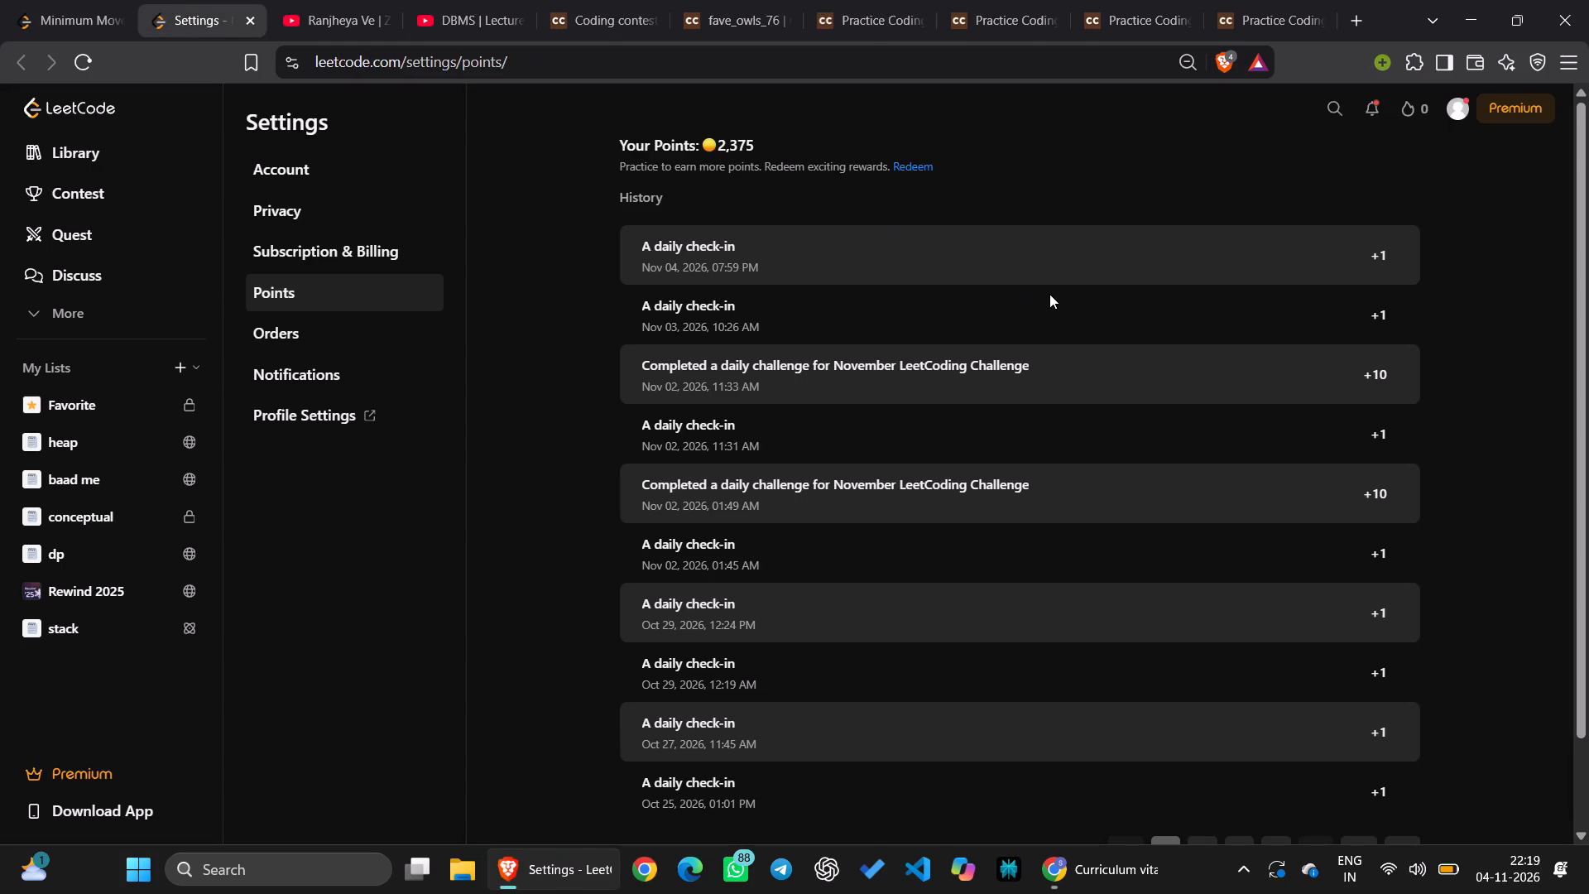
{"action": "left_click", "coordinate": [1453, 109]}
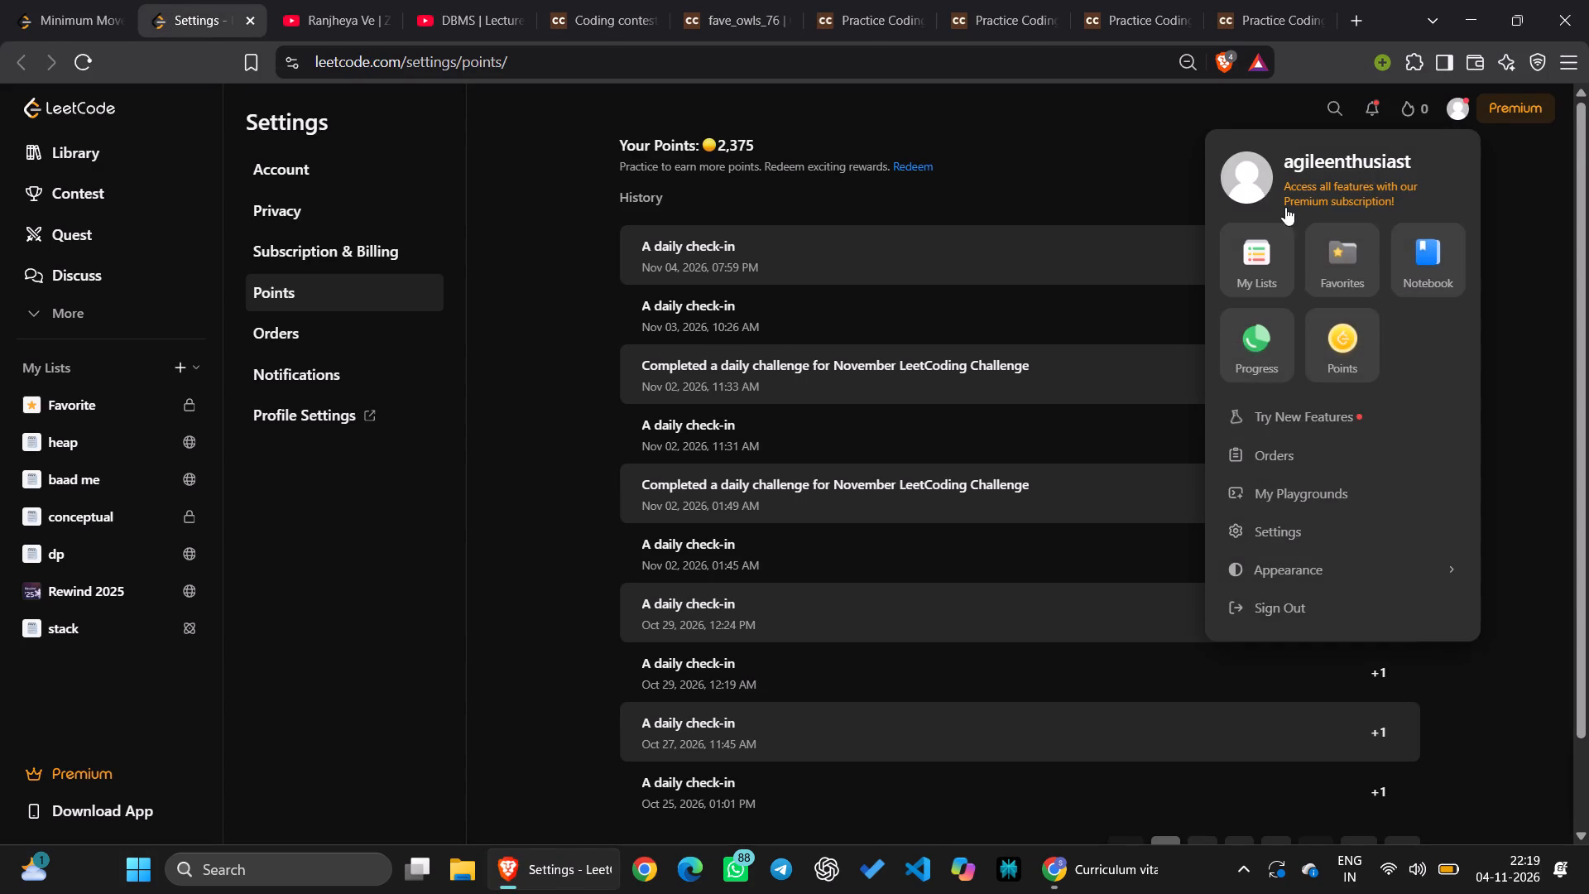
{"action": "left_click", "coordinate": [1255, 185]}
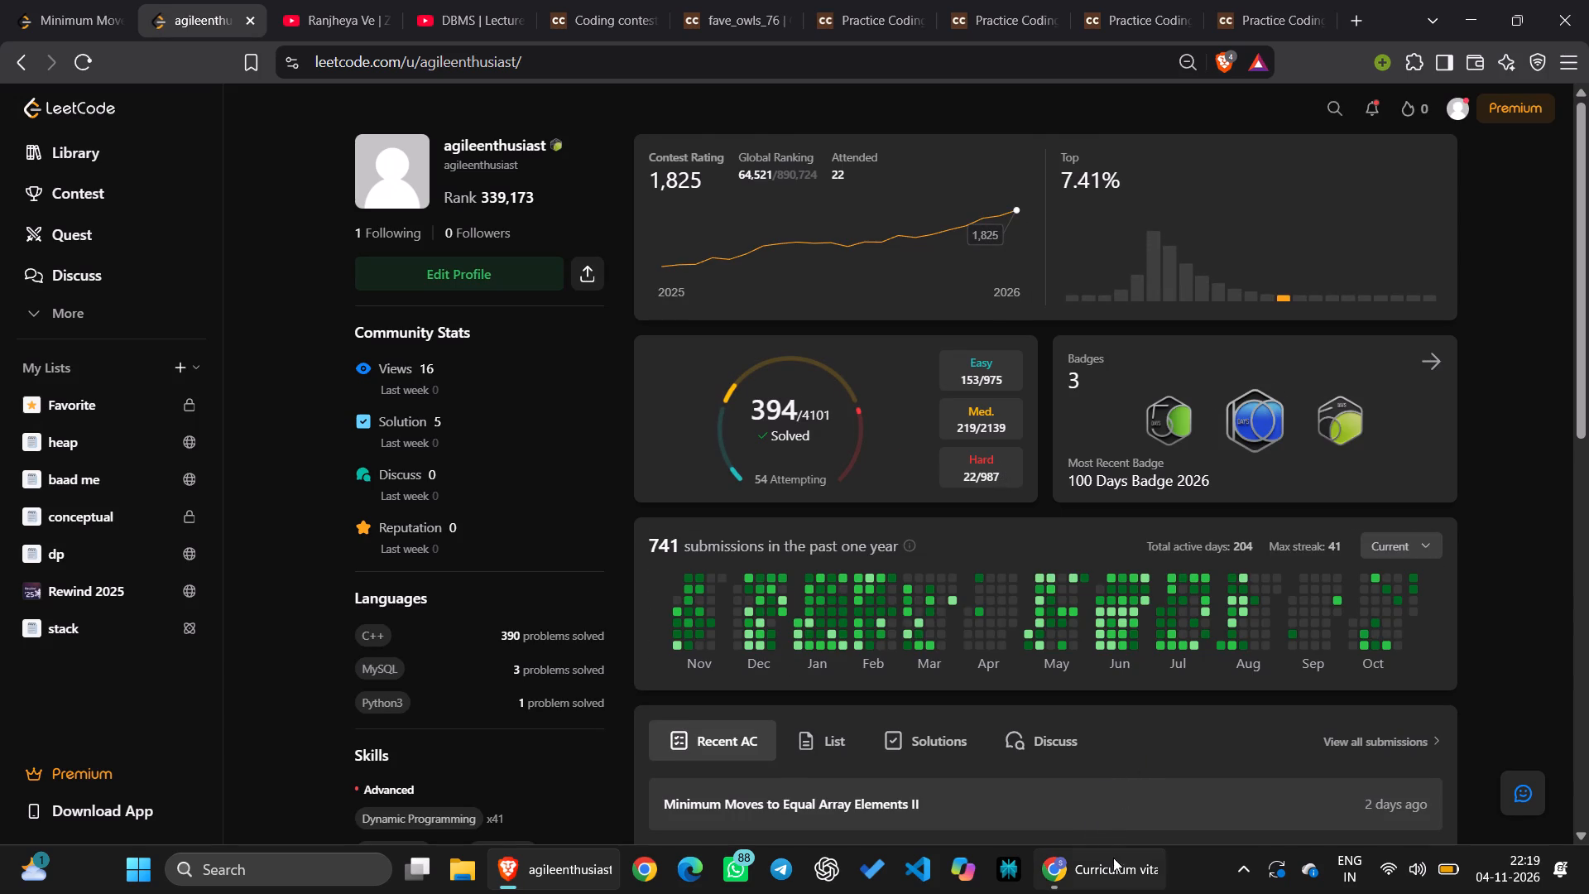
Switch back to the Overleaf CV in Chrome and set the LeetCode max rating in achievements.tex to 1825.
{"action": "left_click", "coordinate": [1116, 879]}
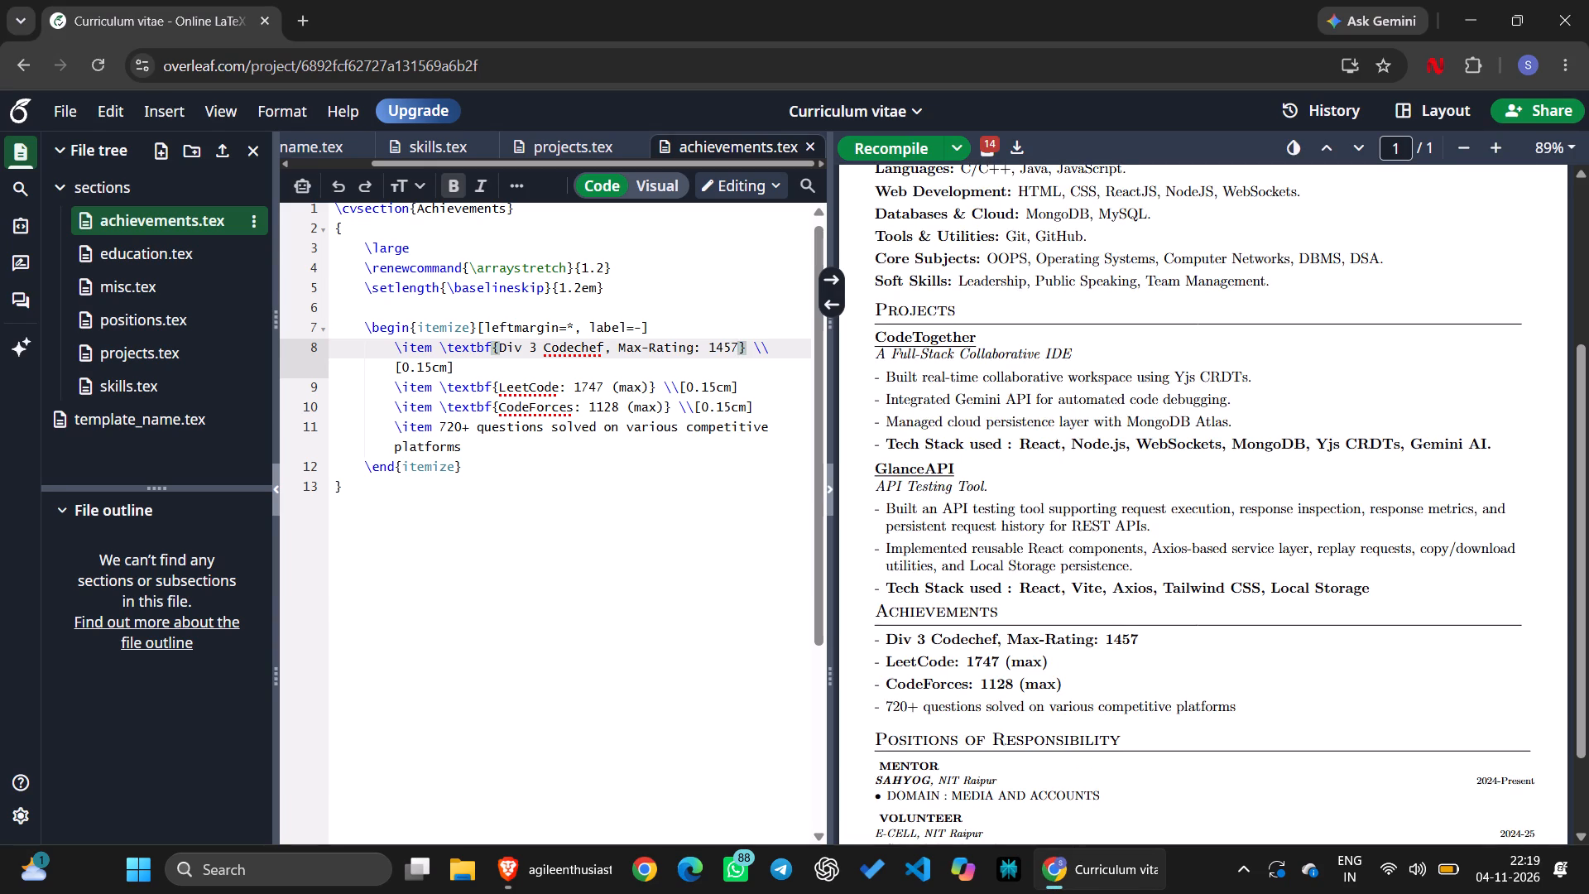
{"action": "left_click_drag", "start_coordinate": [602, 385], "coordinate": [578, 385]}
{"action": "type", "text": "825"}
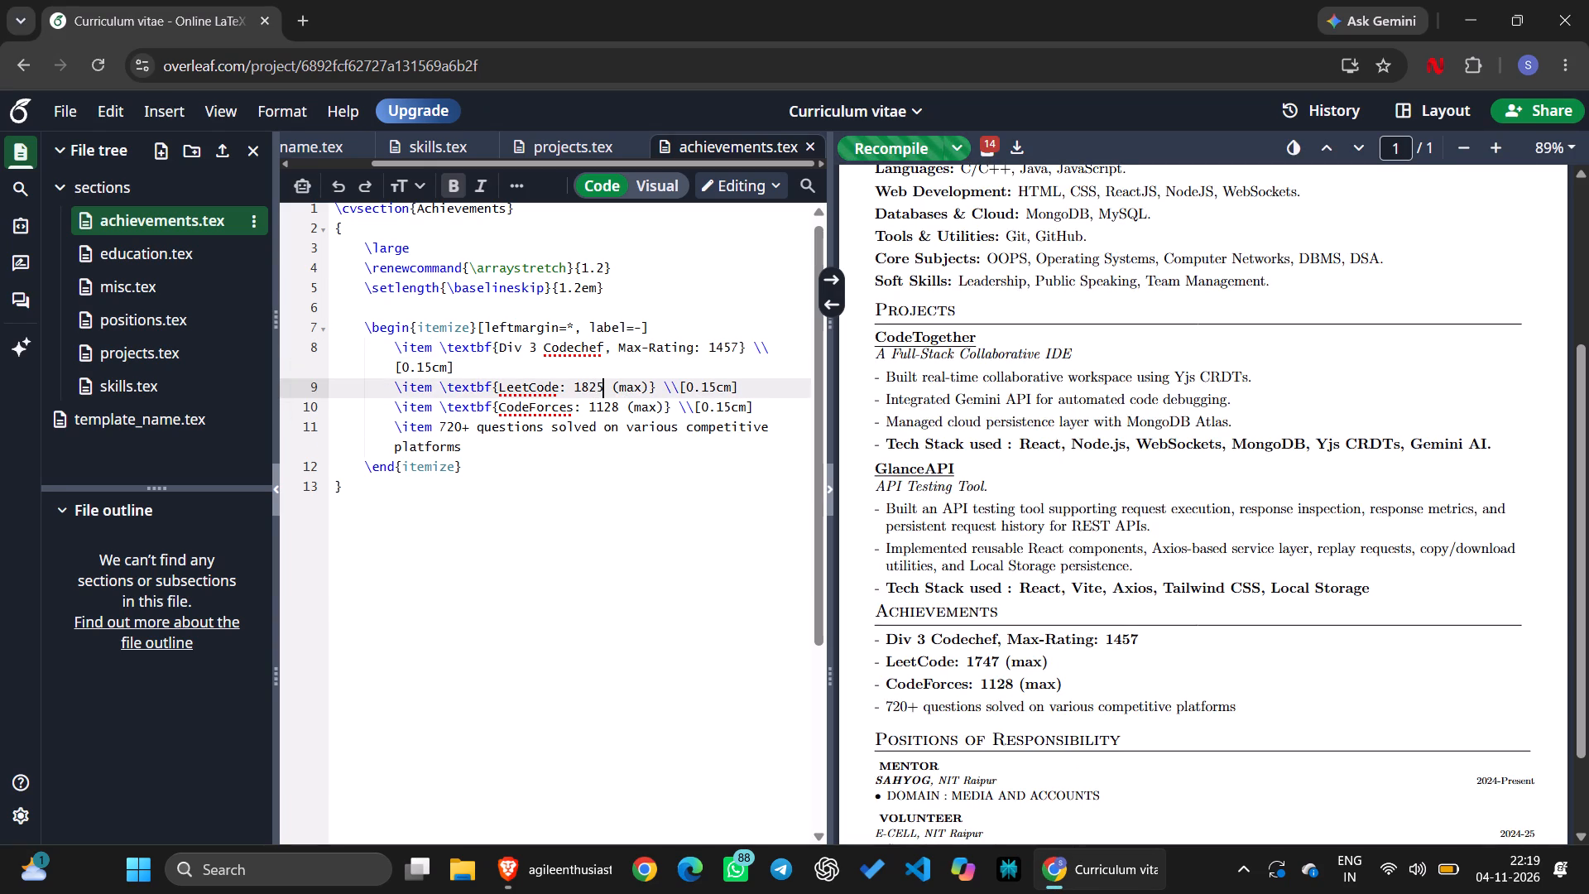
{"action": "left_click", "coordinate": [587, 512]}
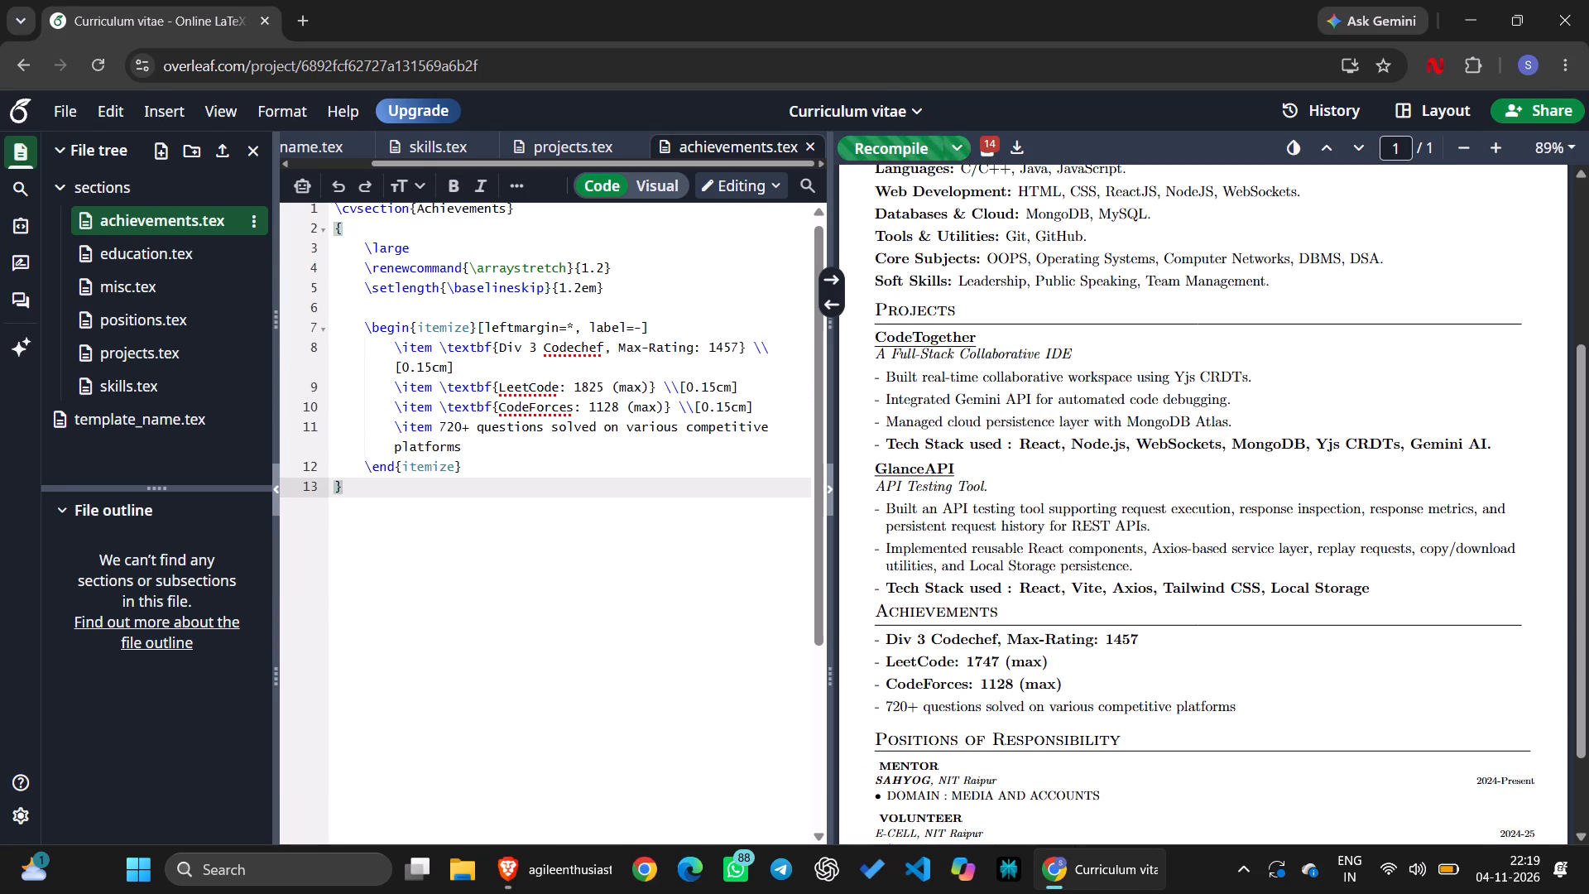
Switch to Brave, search for codeforces in a new tab and open the account's own Codeforces profile to check the maximum rating.
{"action": "left_click", "coordinate": [562, 872]}
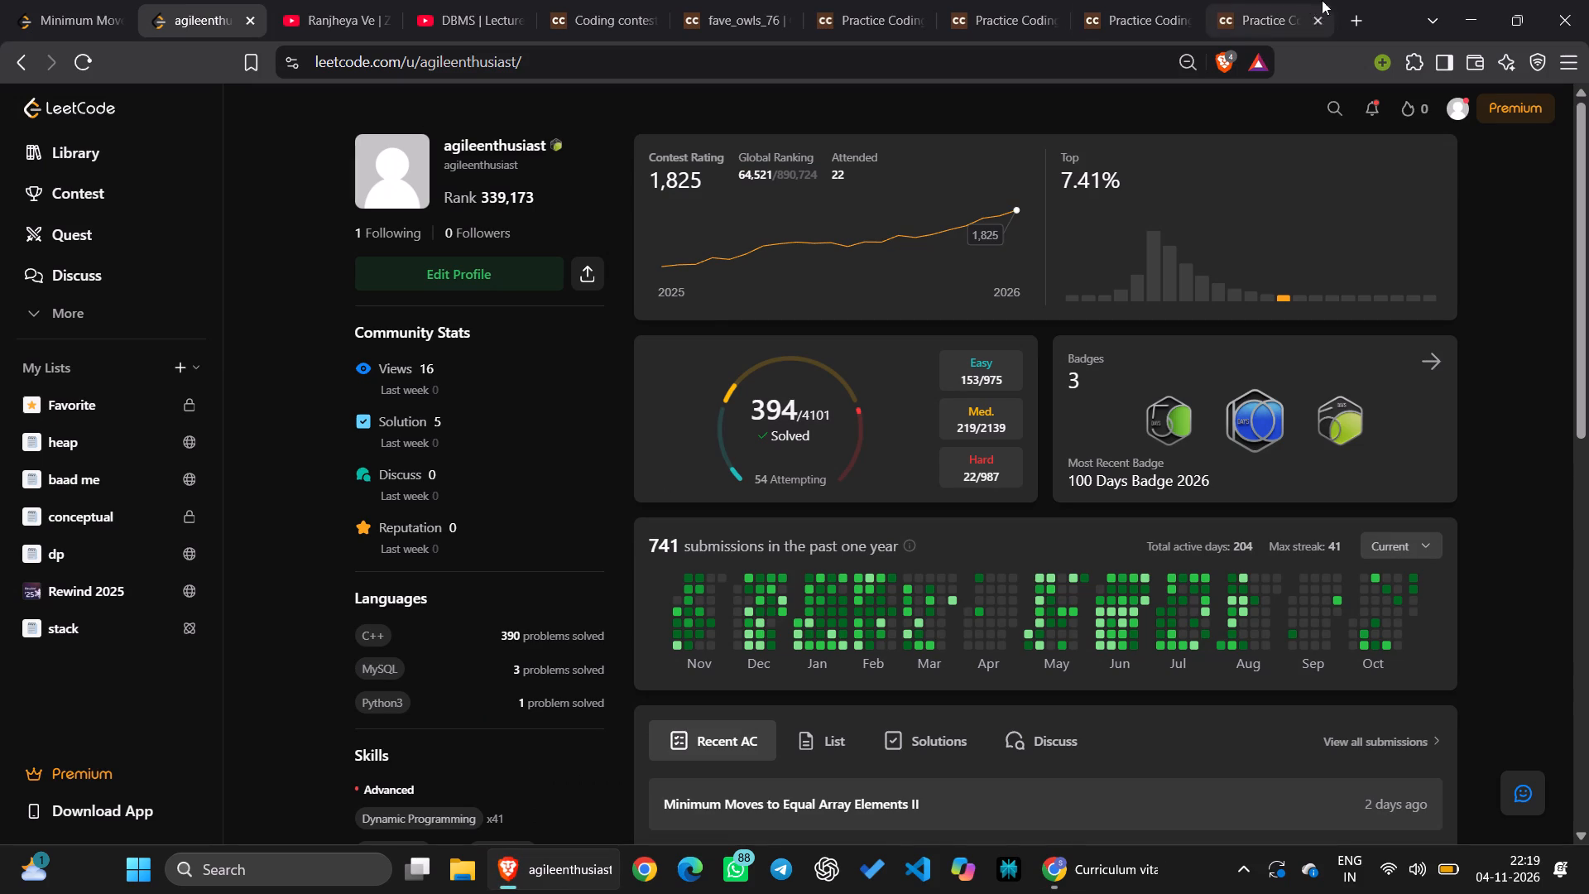
{"action": "left_click", "coordinate": [1353, 18]}
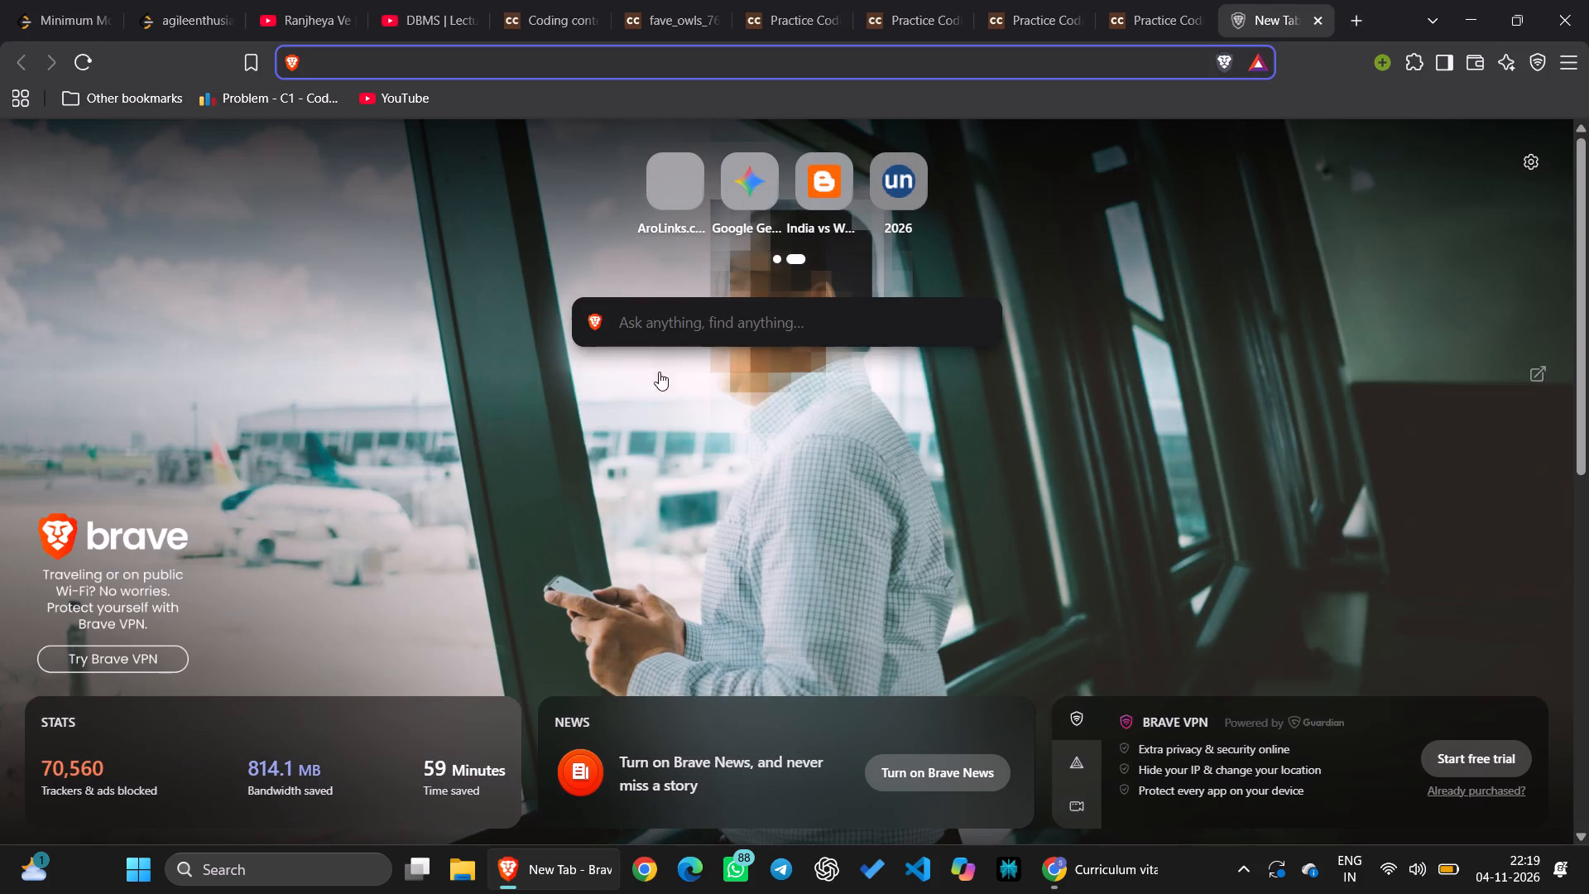
{"action": "left_click", "coordinate": [706, 334]}
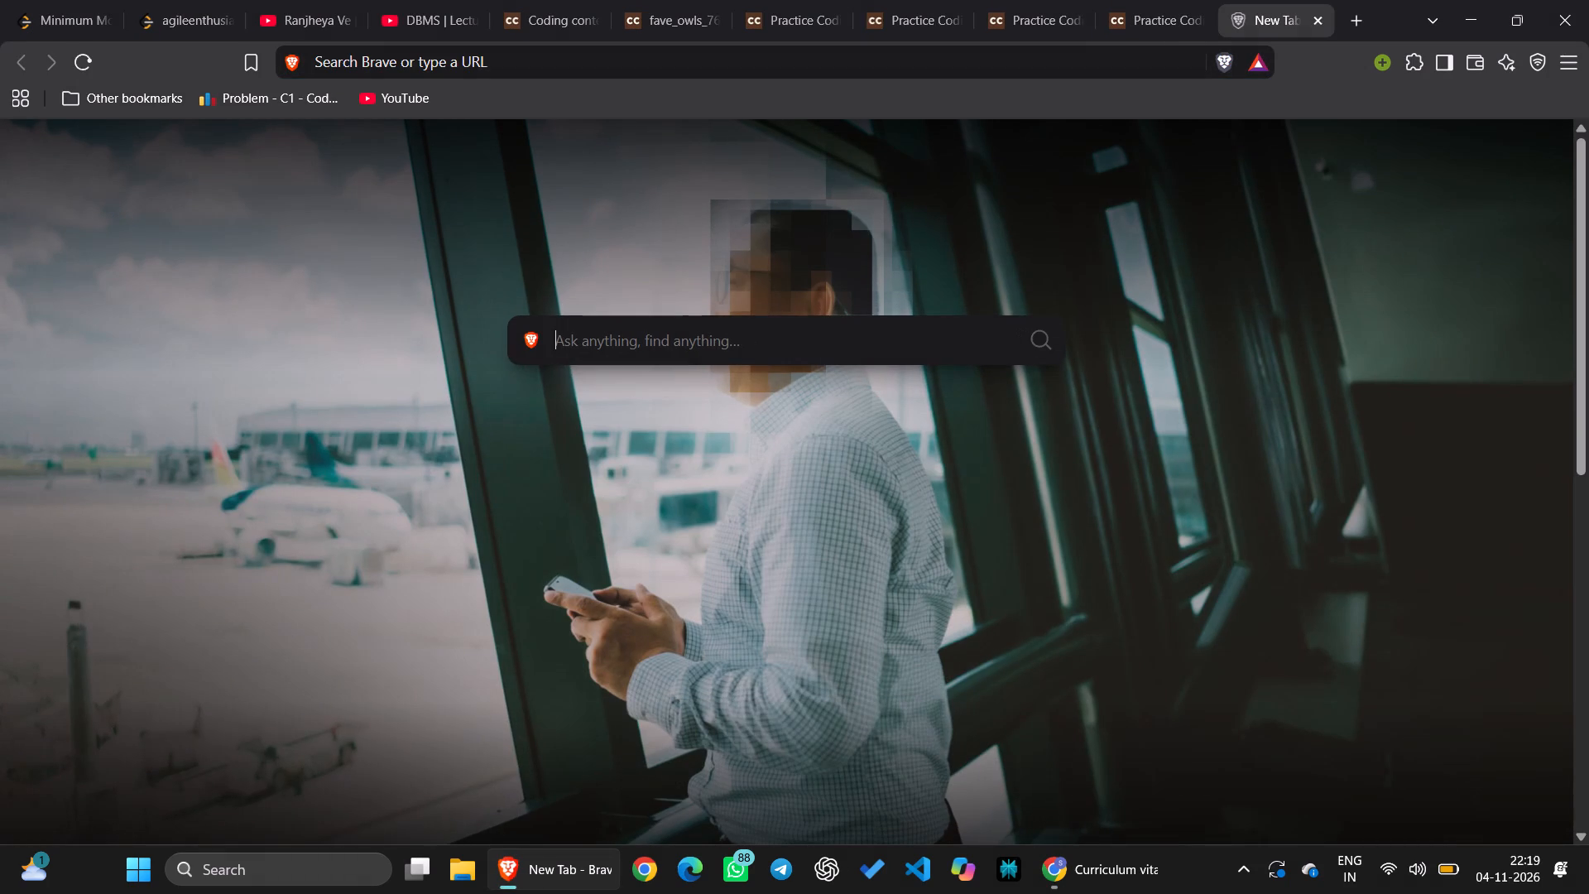
{"action": "type", "text": "co"}
{"action": "type", "text": "de"}
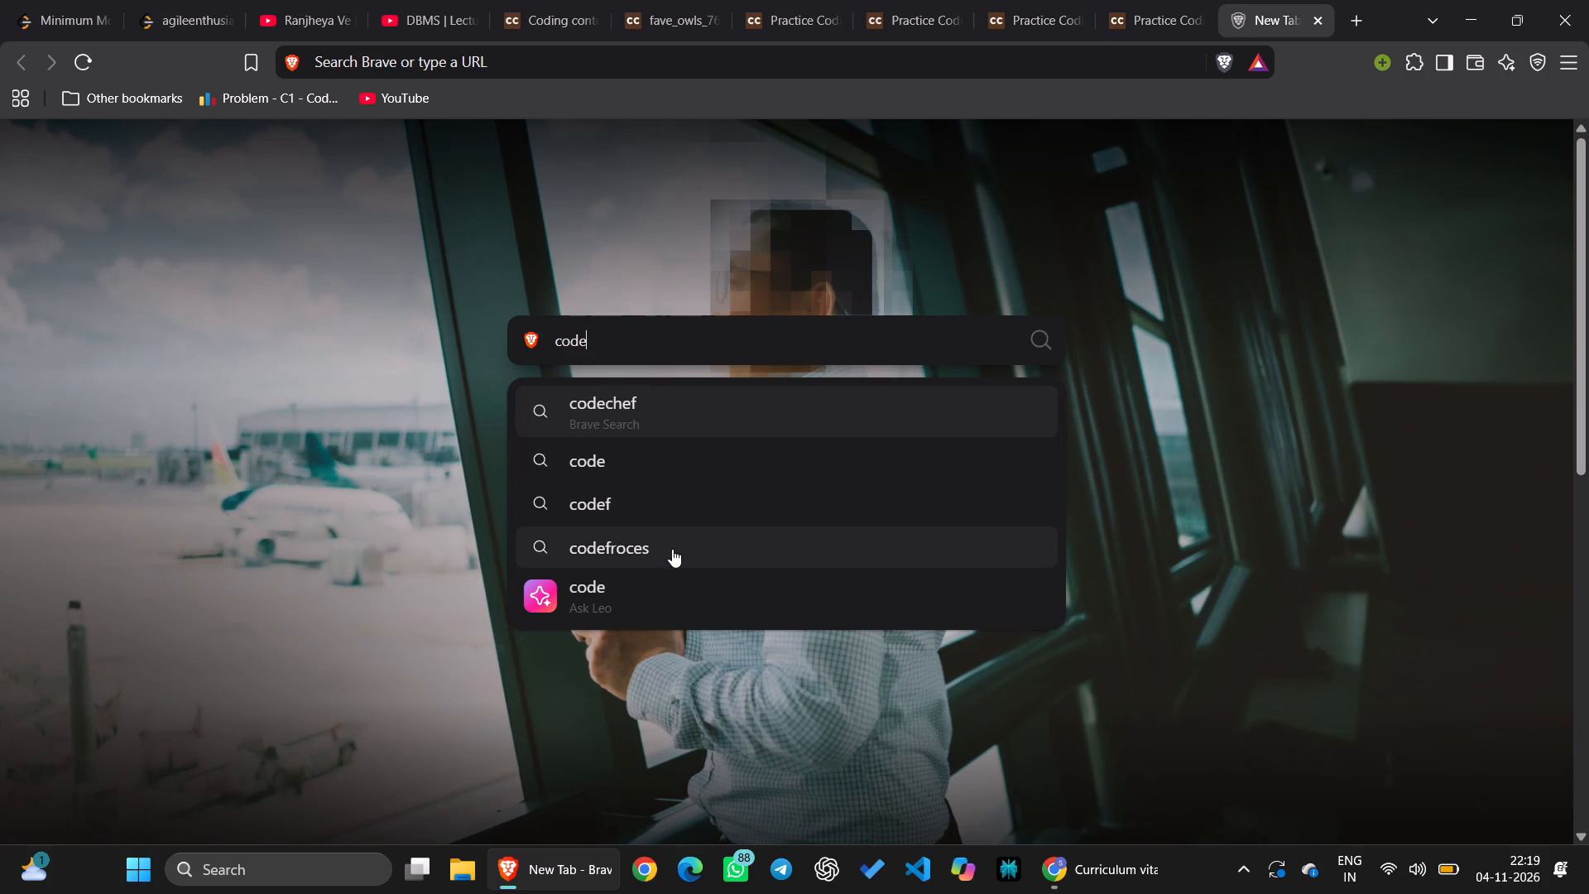
{"action": "type", "text": "forces"}
{"action": "key", "text": "Return"}
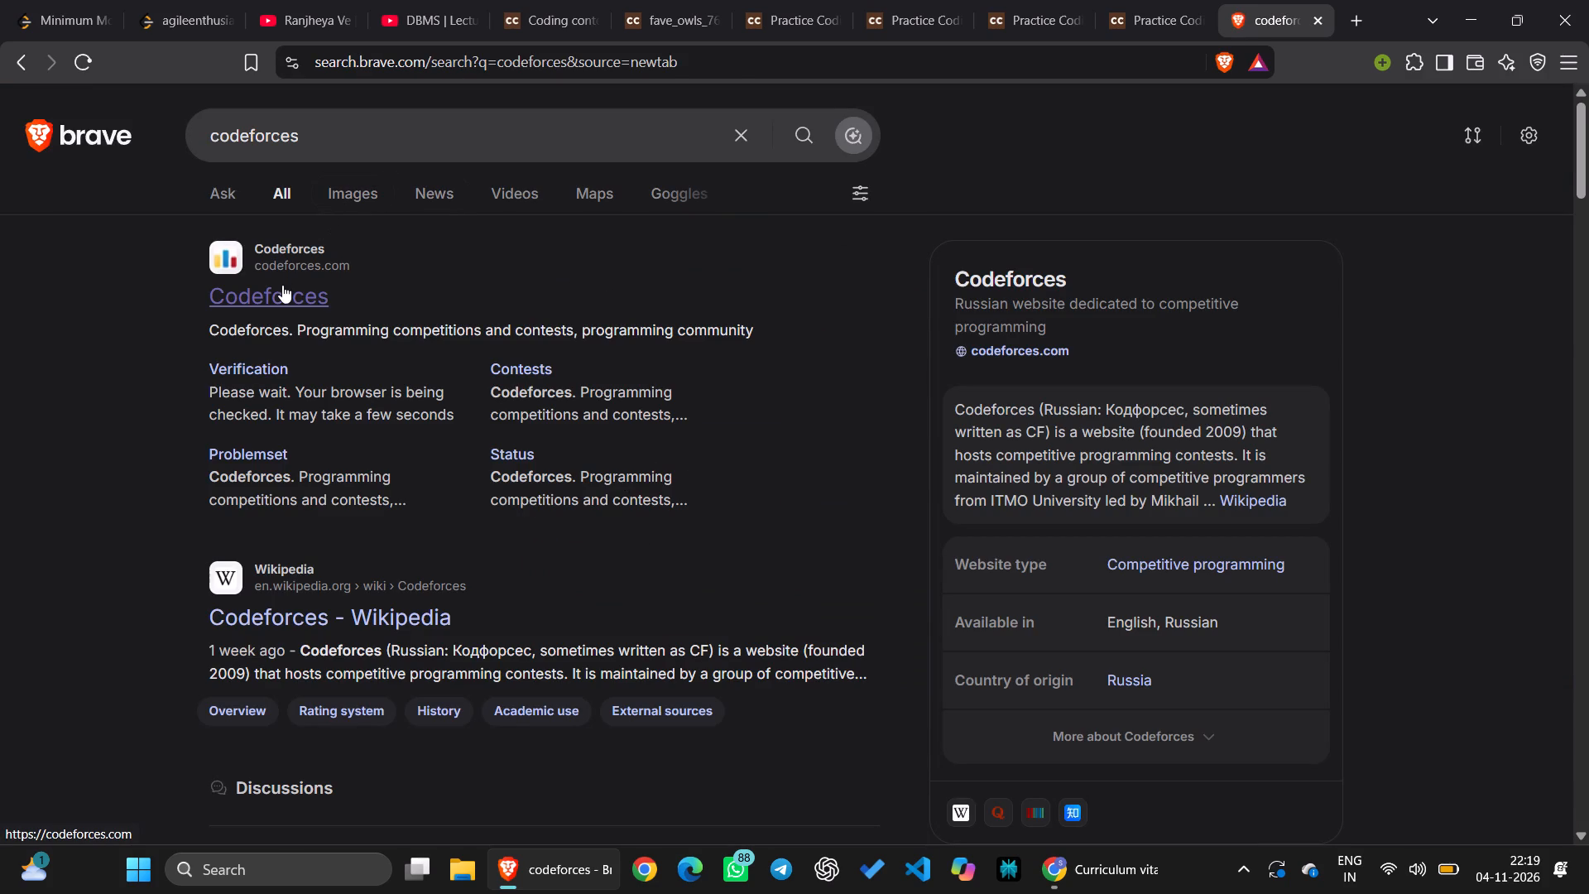
{"action": "left_click", "coordinate": [282, 285]}
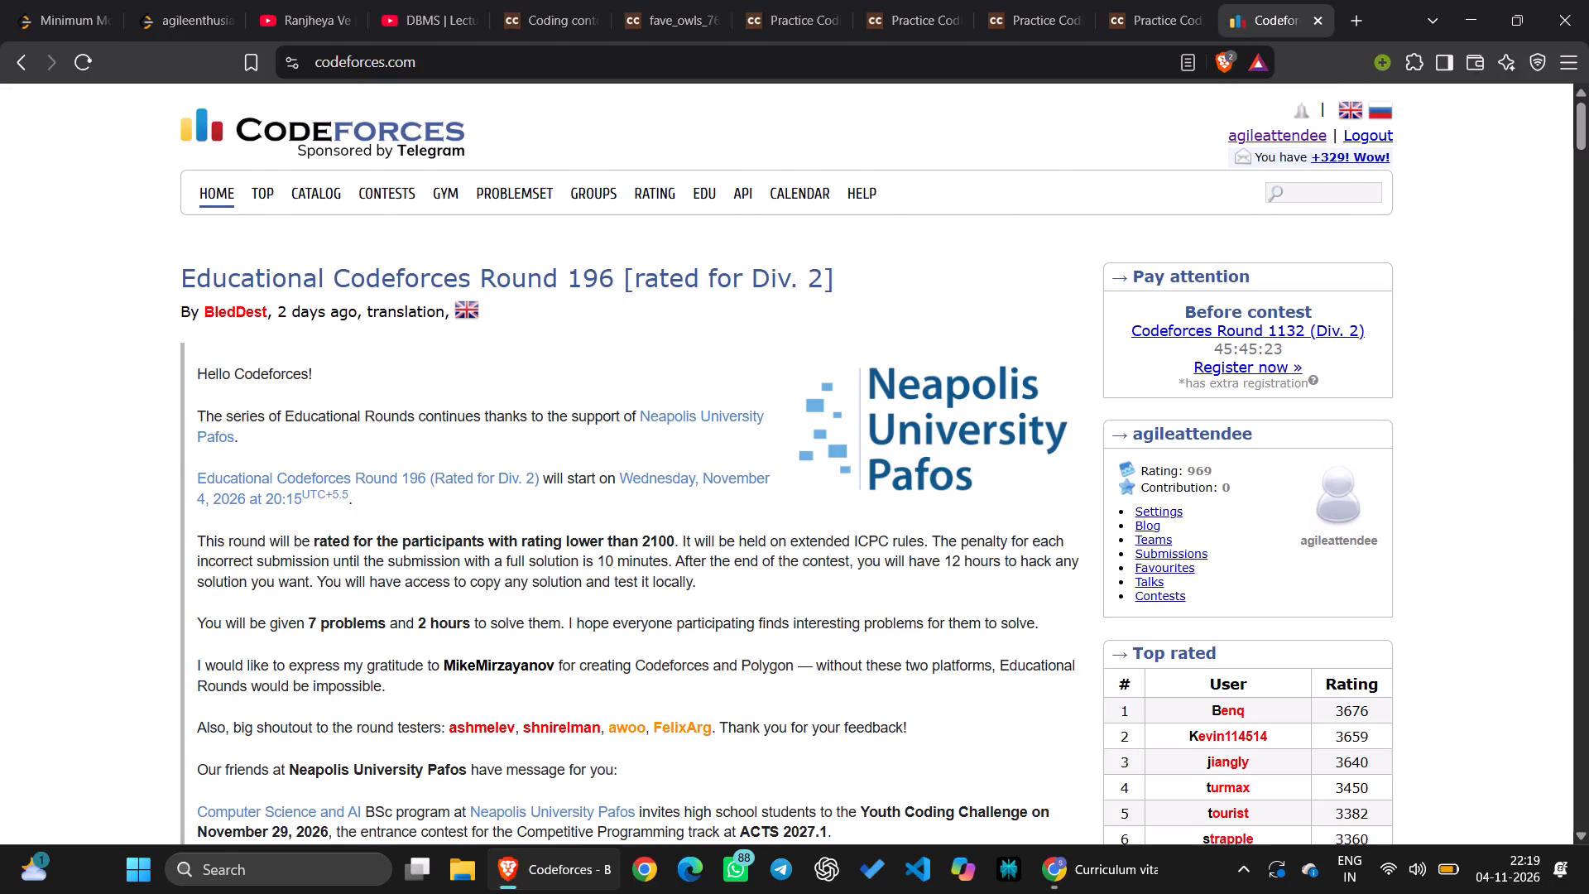
{"action": "left_click", "coordinate": [1290, 142]}
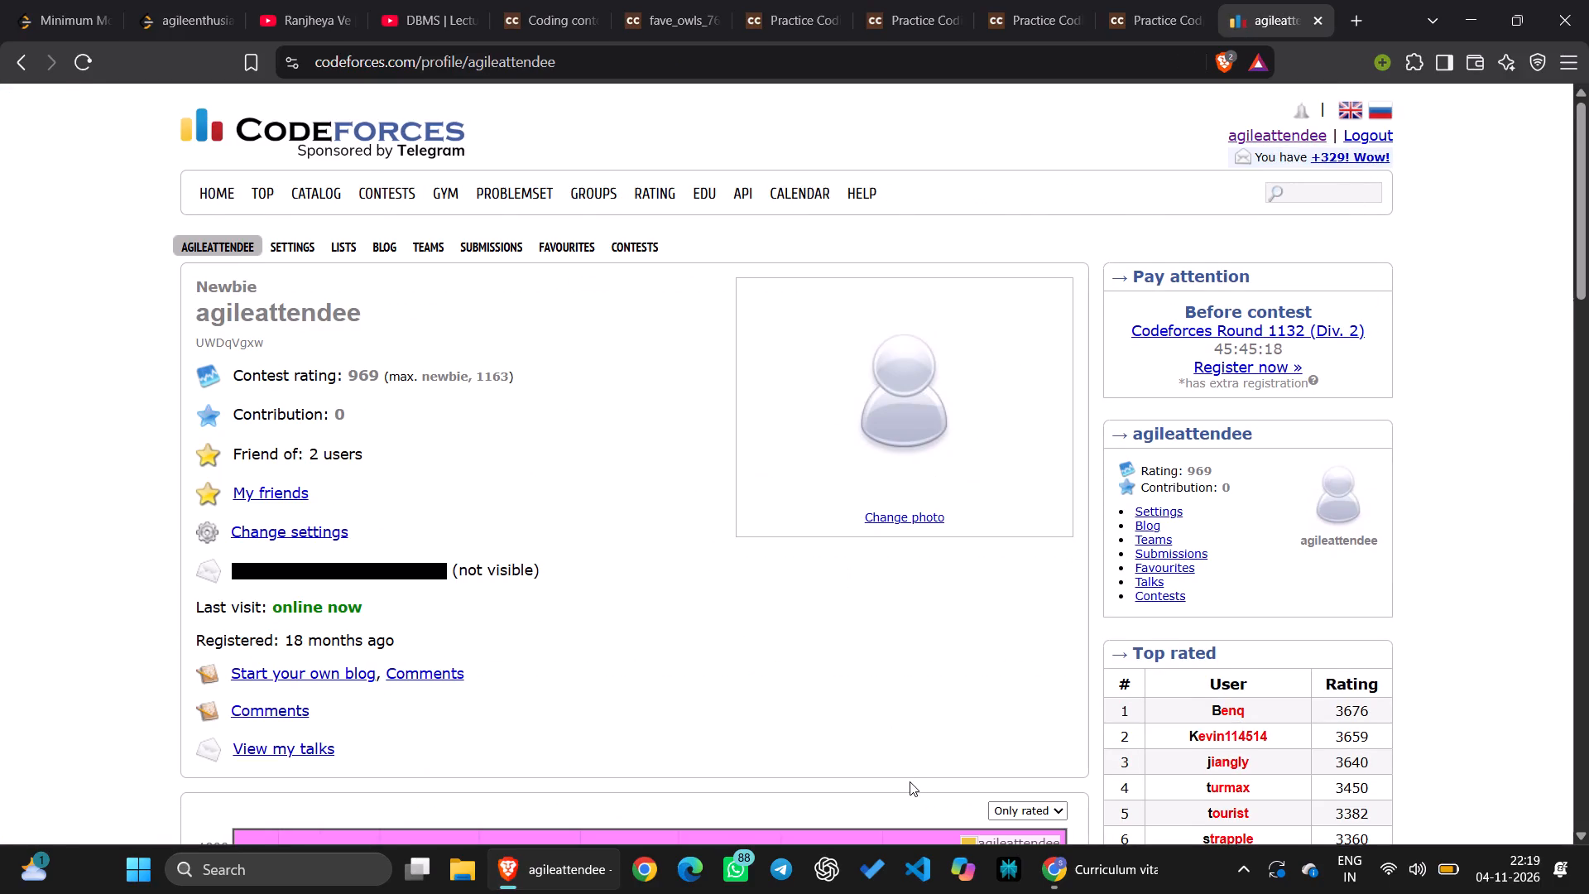
Switch back to the Overleaf CV in Chrome and set the CodeForces max rating in achievements.tex to 1163.
{"action": "left_click", "coordinate": [1133, 868]}
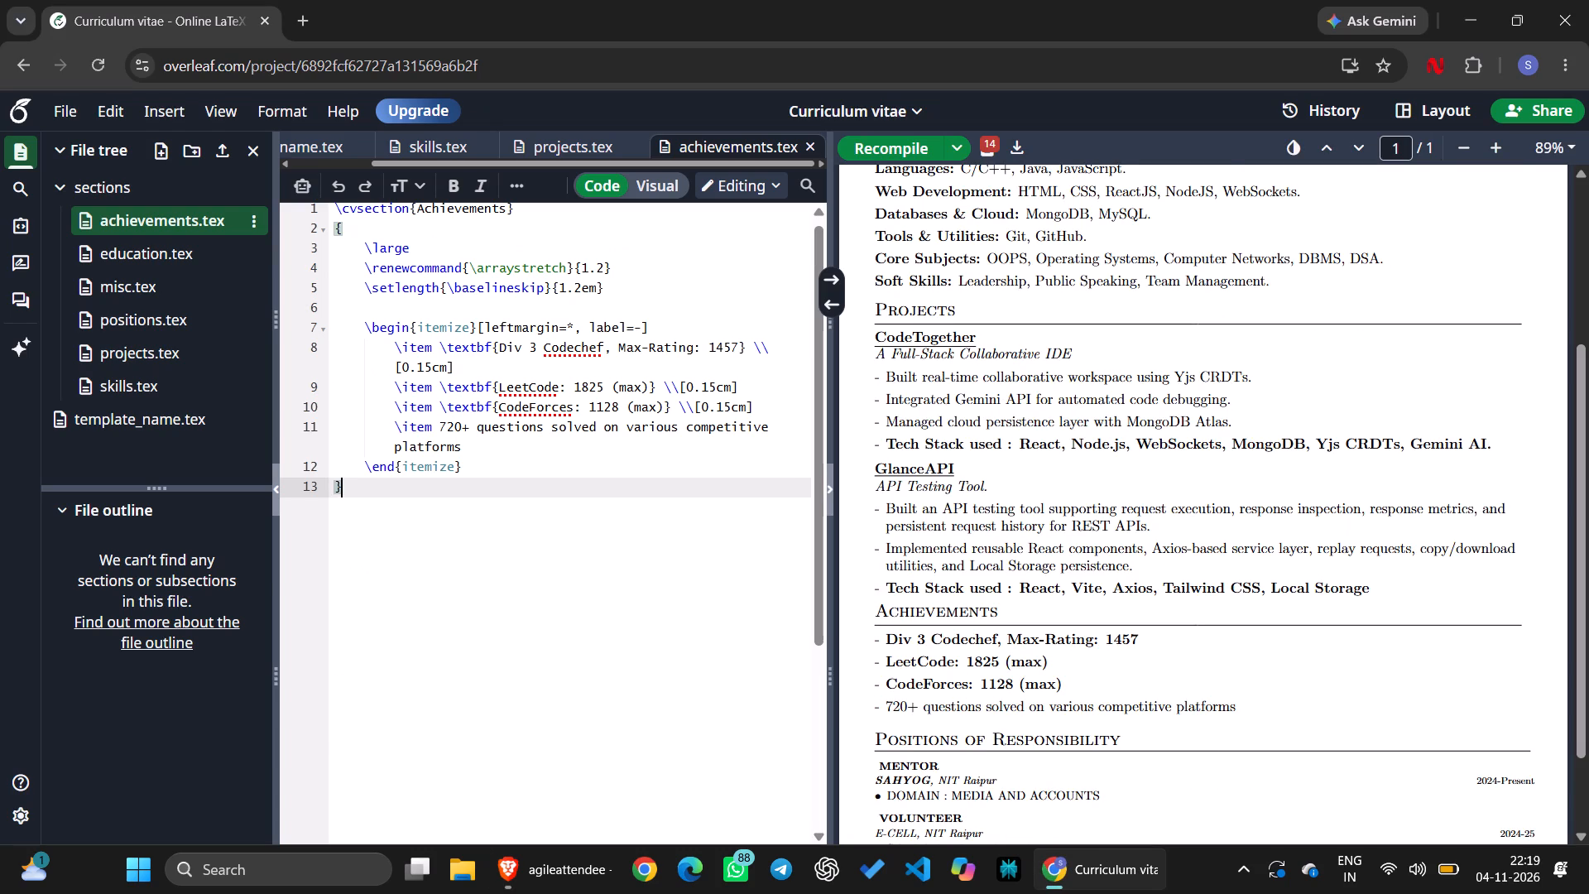
{"action": "left_click", "coordinate": [617, 409]}
{"action": "key", "text": "BackSpace"}
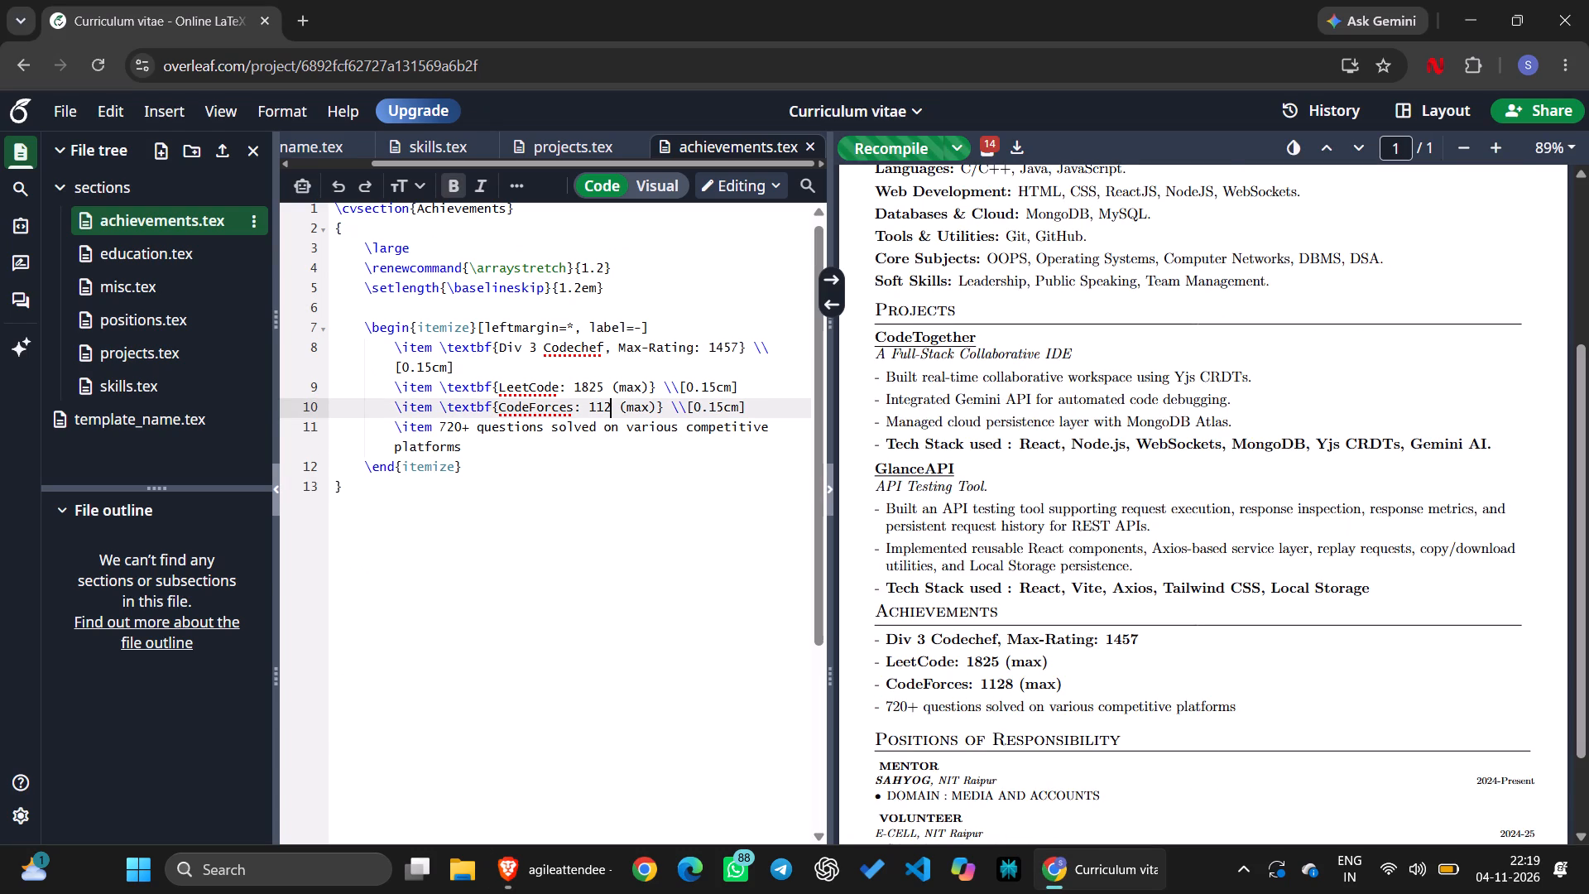
{"action": "key", "text": "BackSpace"}
{"action": "type", "text": "63"}
{"action": "left_click", "coordinate": [658, 556]}
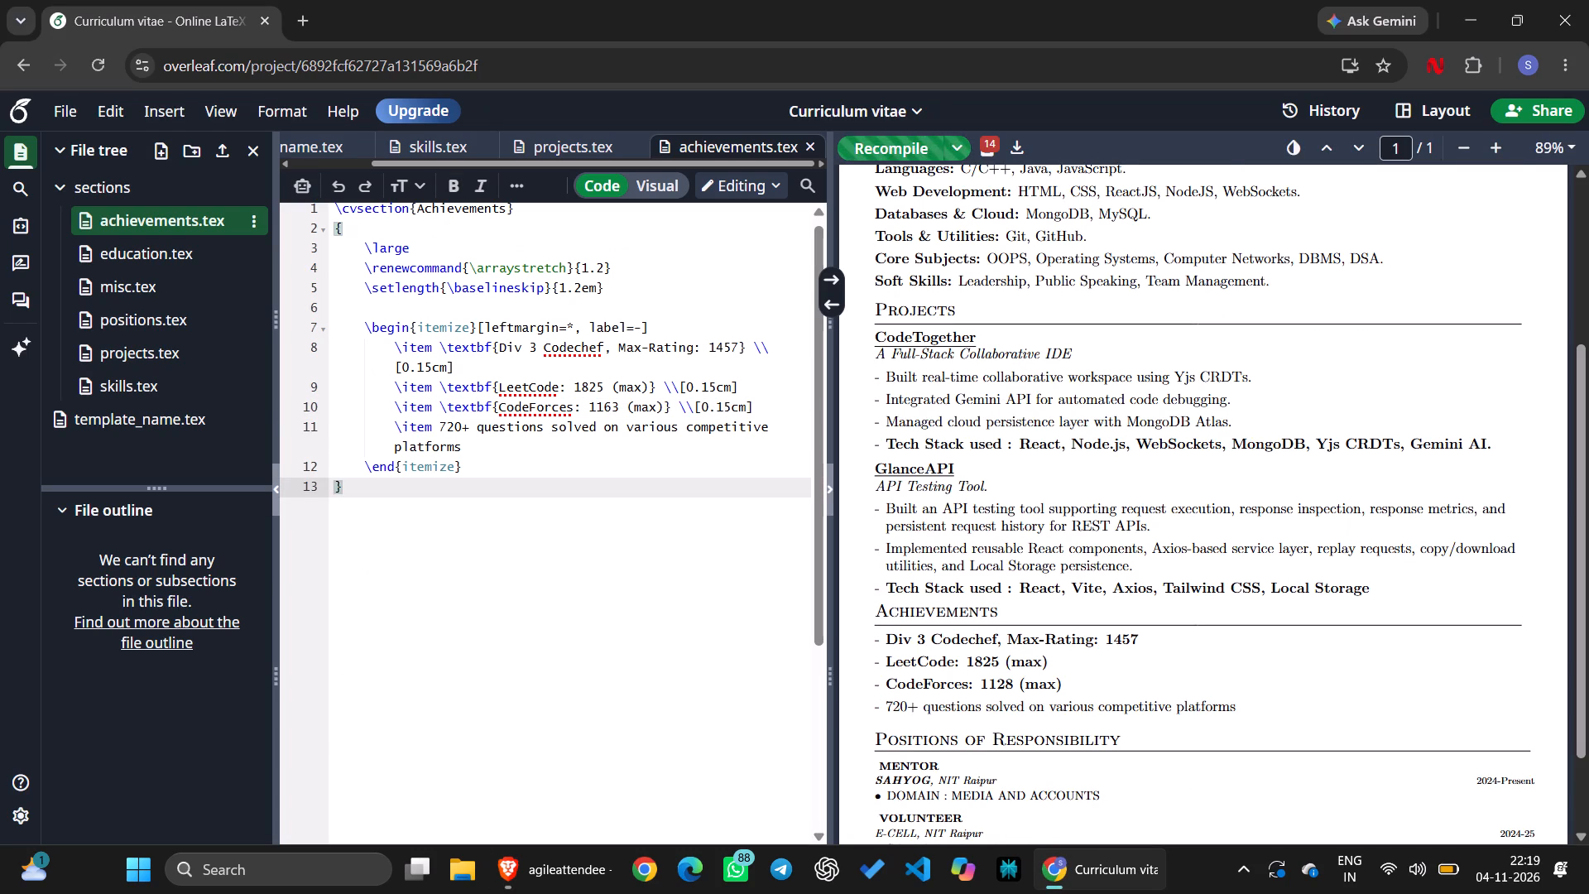
Switch to Brave, search for codolio in a new tab, open the Codolio site and go to its sign-in page.
{"action": "left_click", "coordinate": [568, 871]}
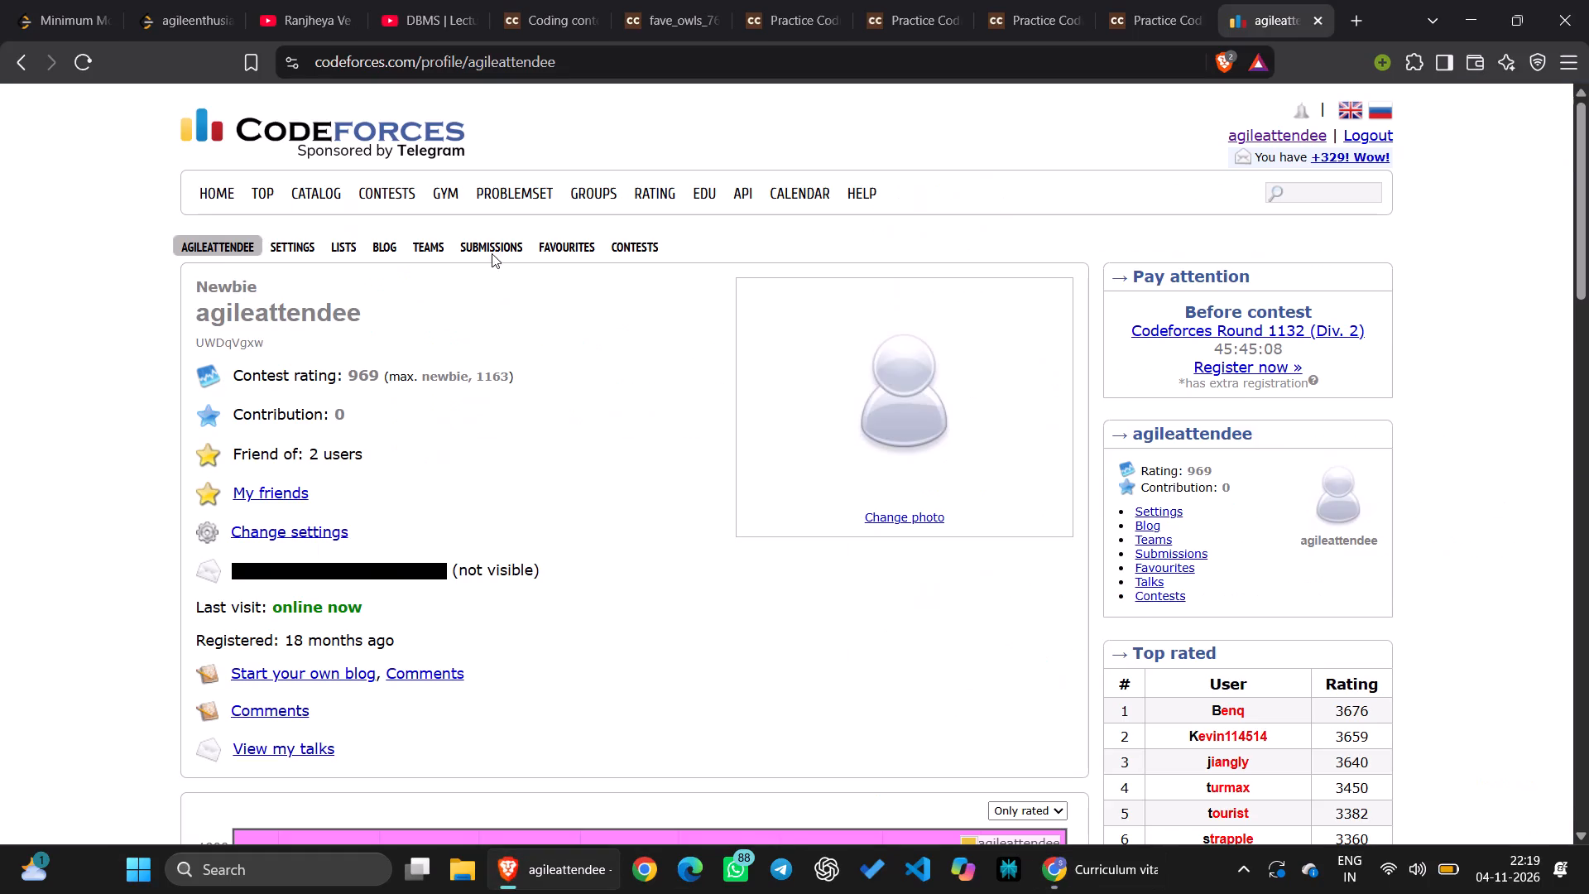
{"action": "left_click", "coordinate": [1349, 7]}
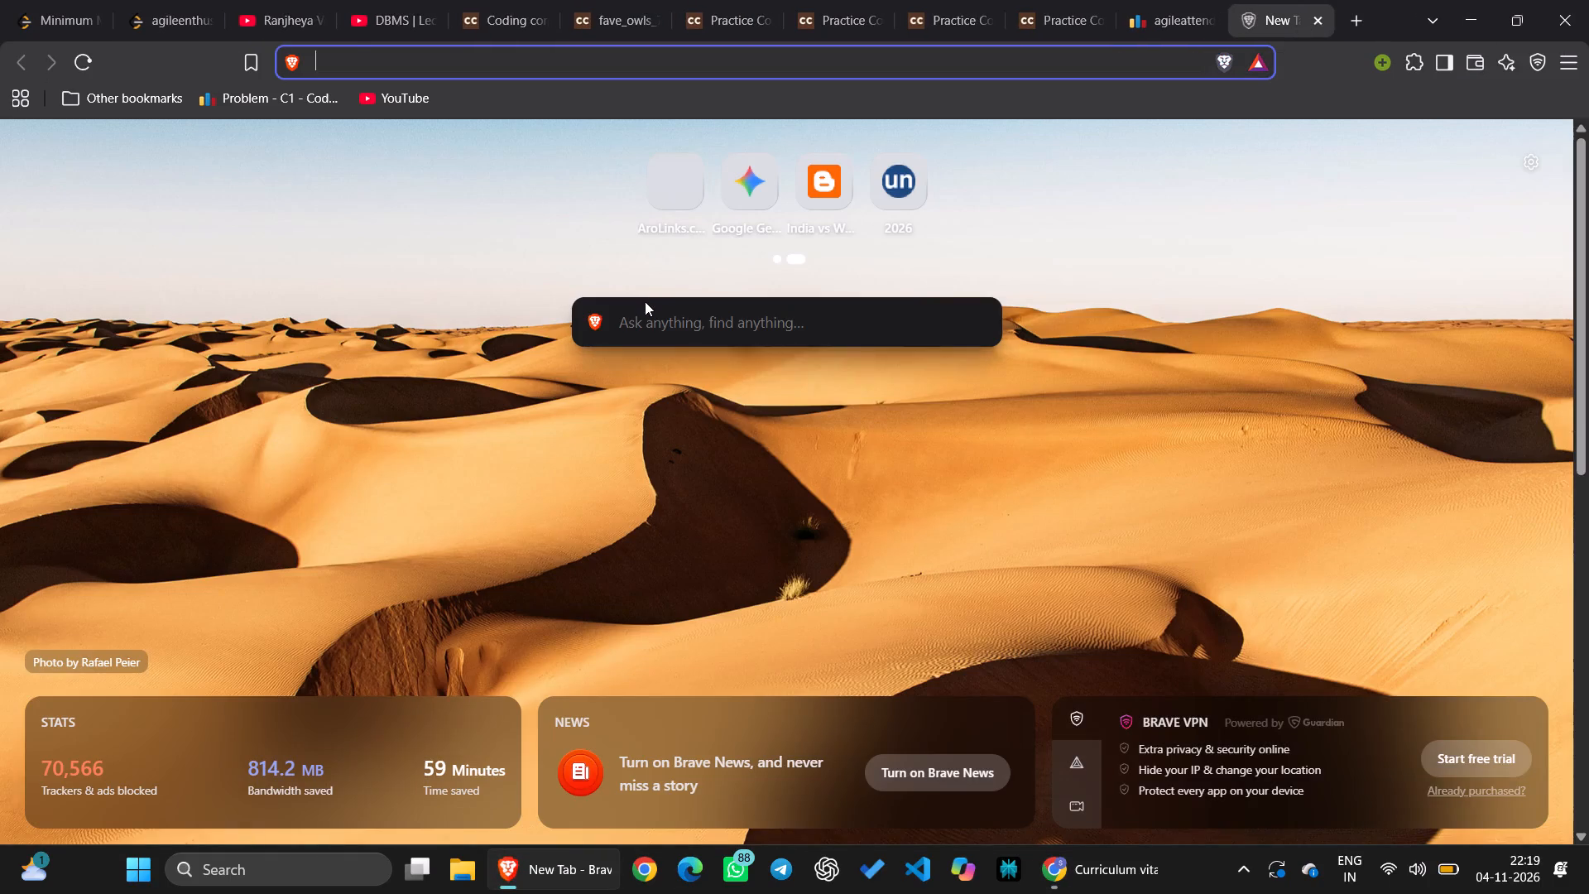
{"action": "left_click", "coordinate": [645, 301]}
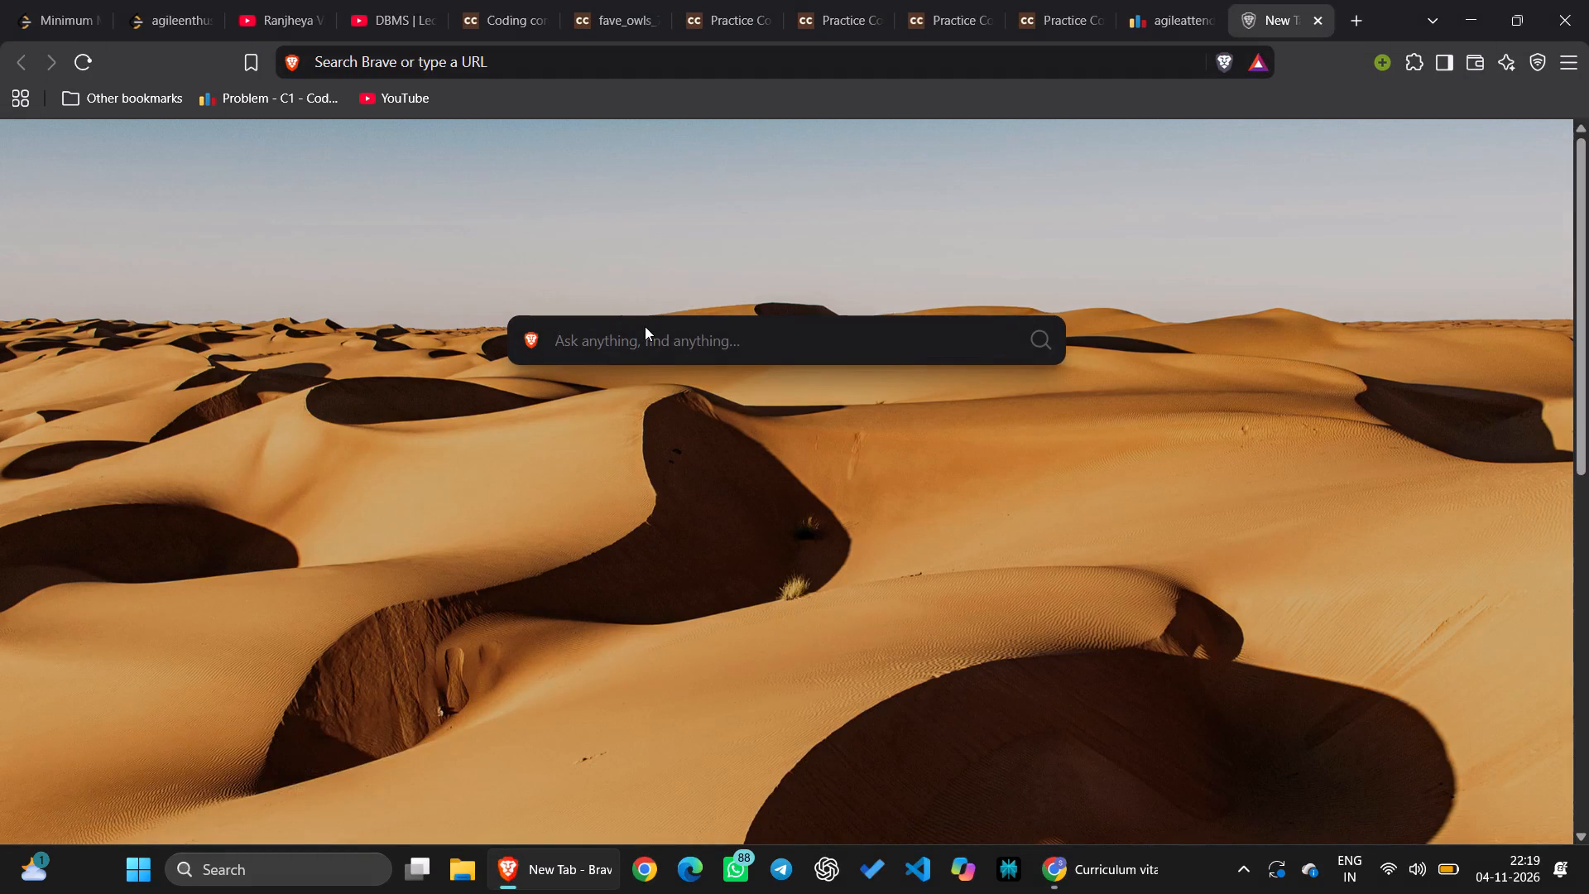
{"action": "type", "text": "codolio"}
{"action": "key", "text": "Return"}
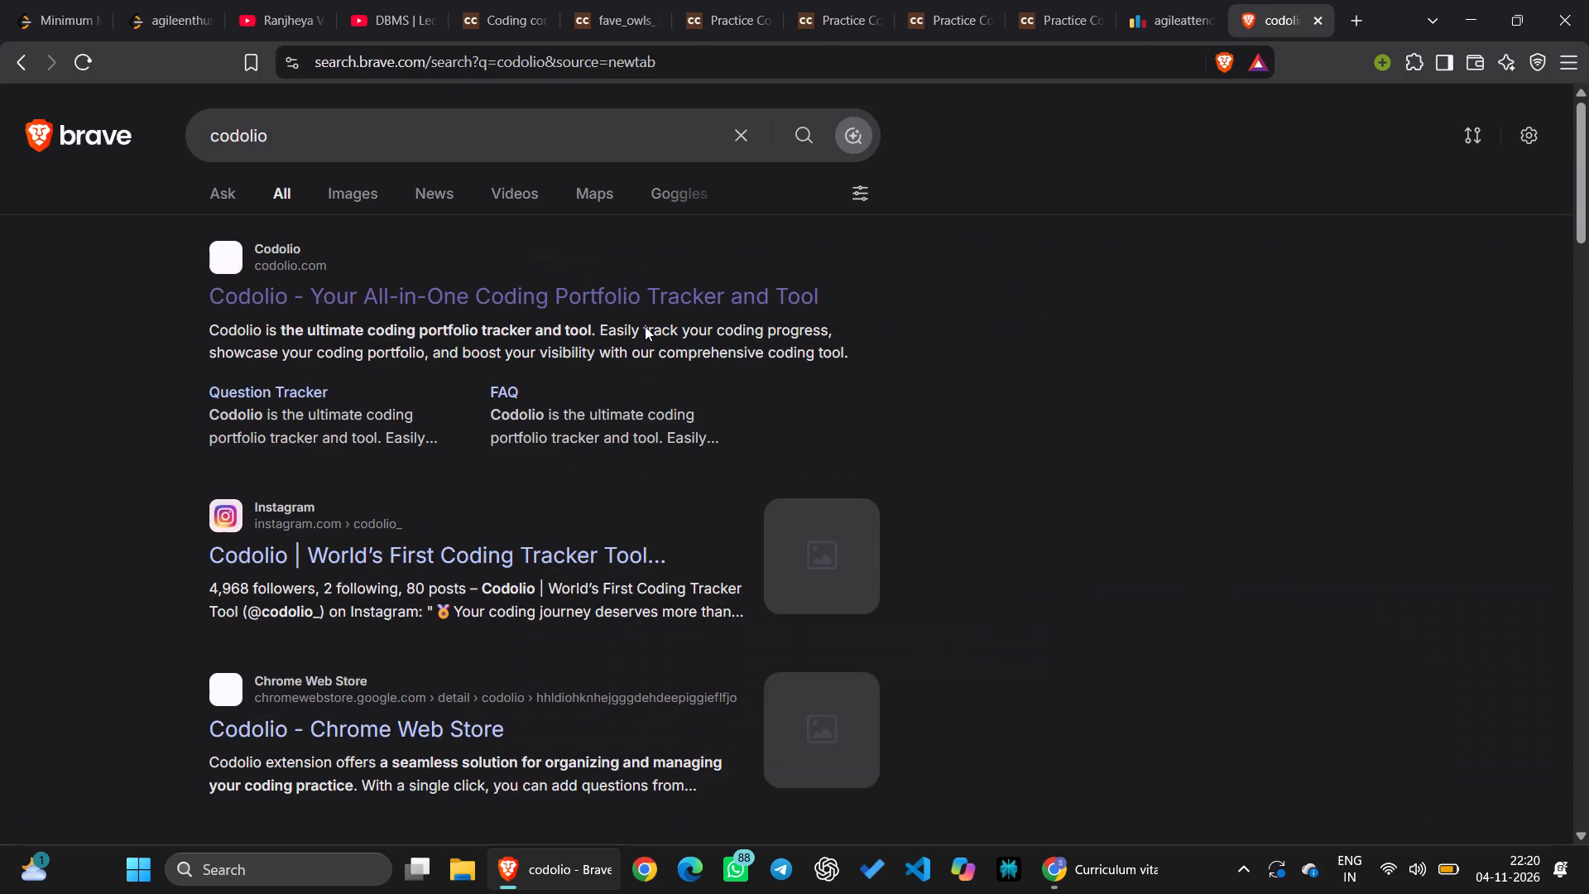
{"action": "left_click", "coordinate": [358, 283]}
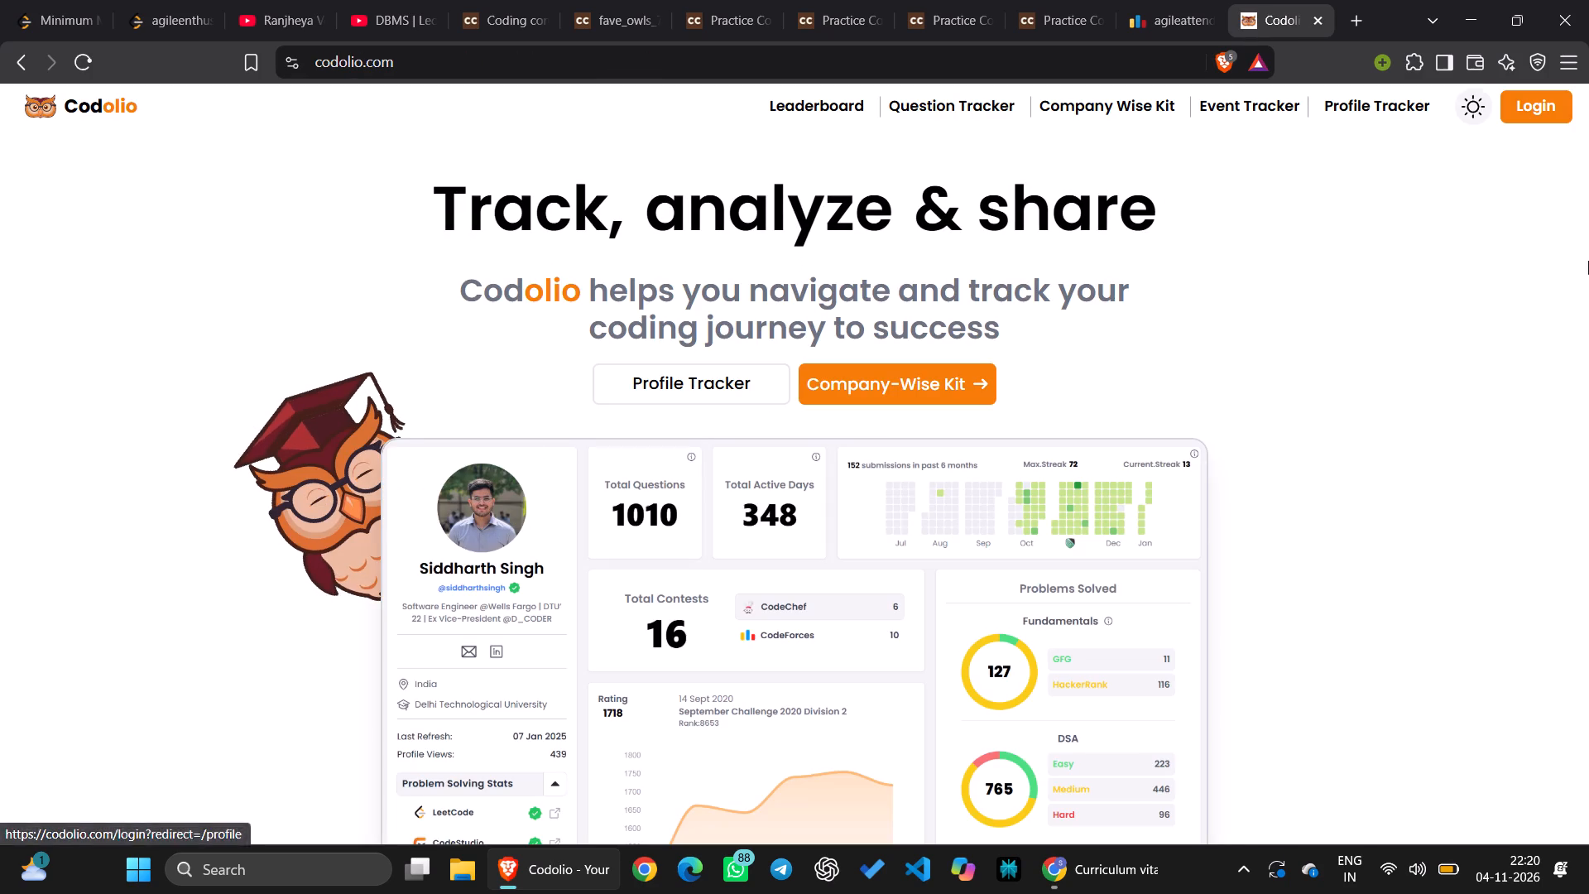
{"action": "left_click", "coordinate": [1529, 103]}
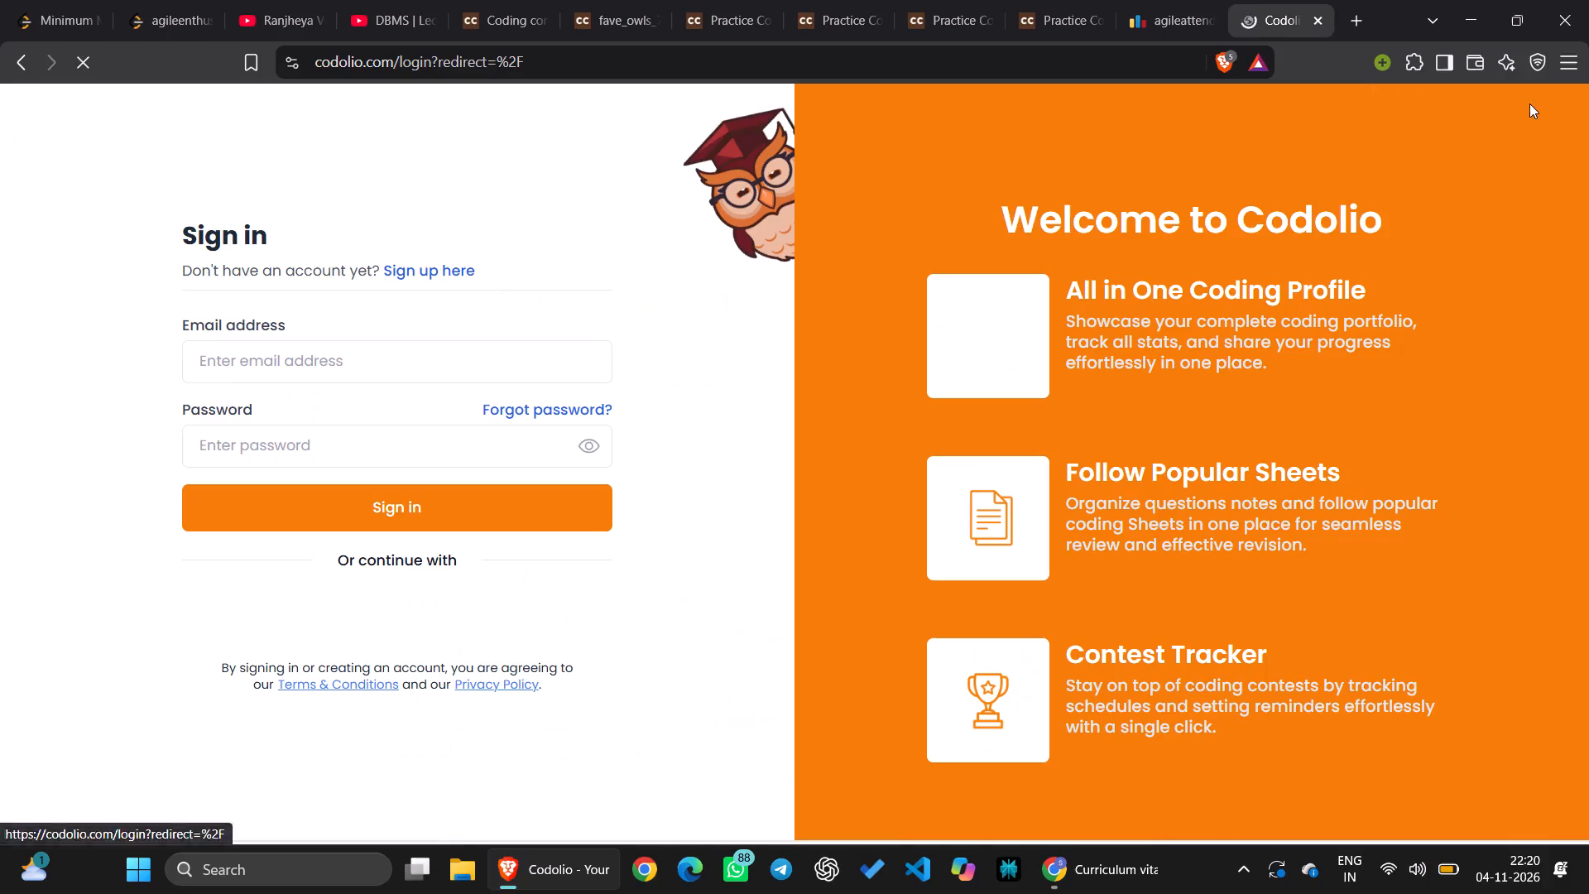
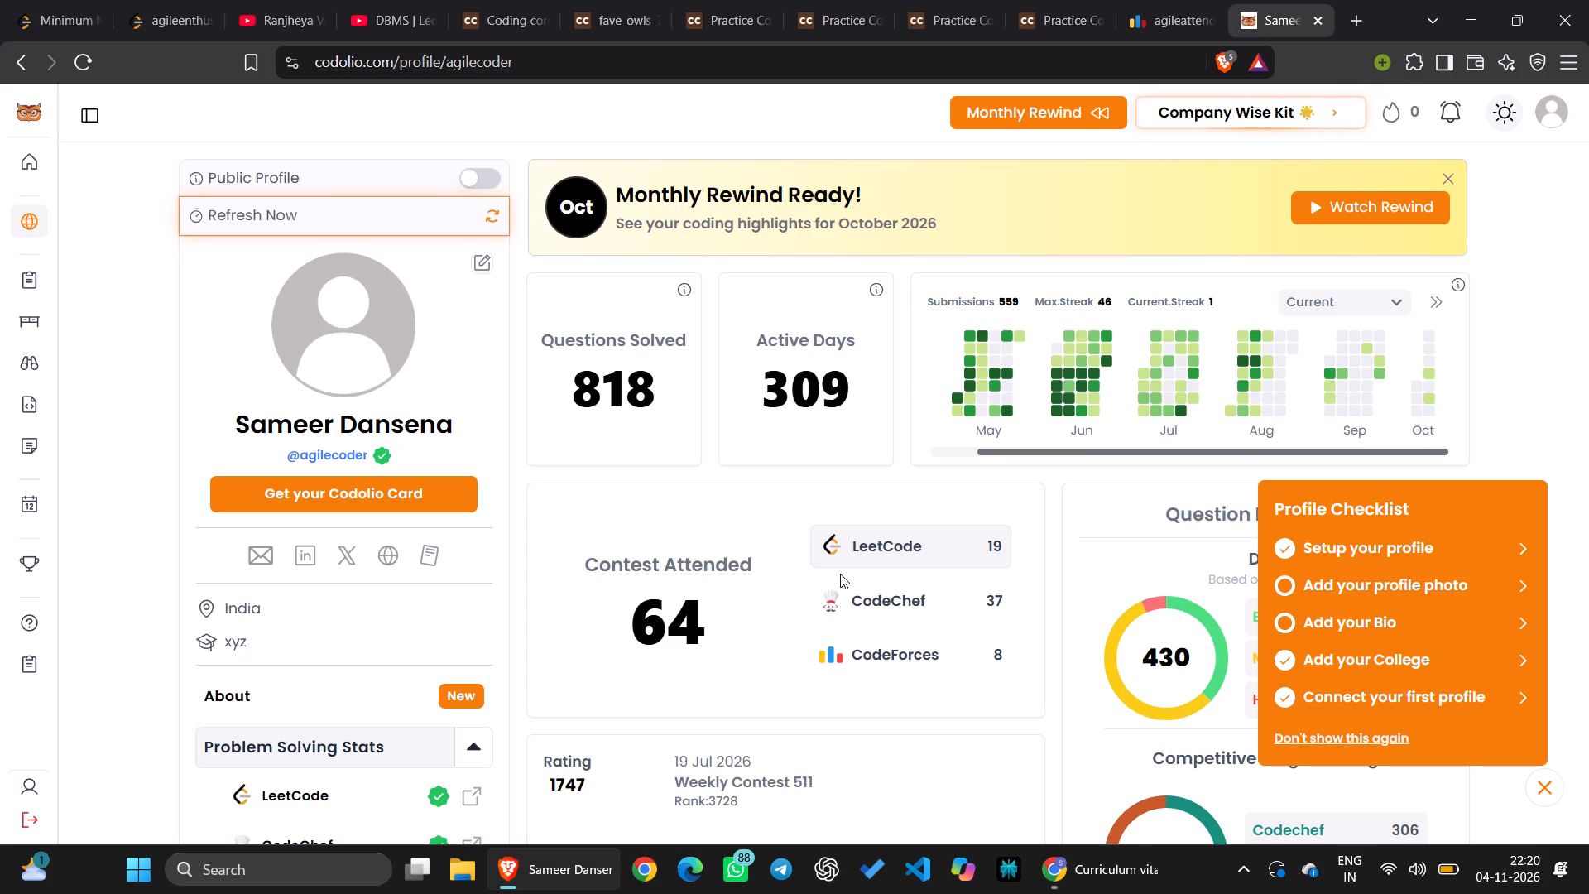
Refresh the Codolio profile's data and dismiss the profile checklist to check the number of questions solved.
{"action": "left_click", "coordinate": [494, 219]}
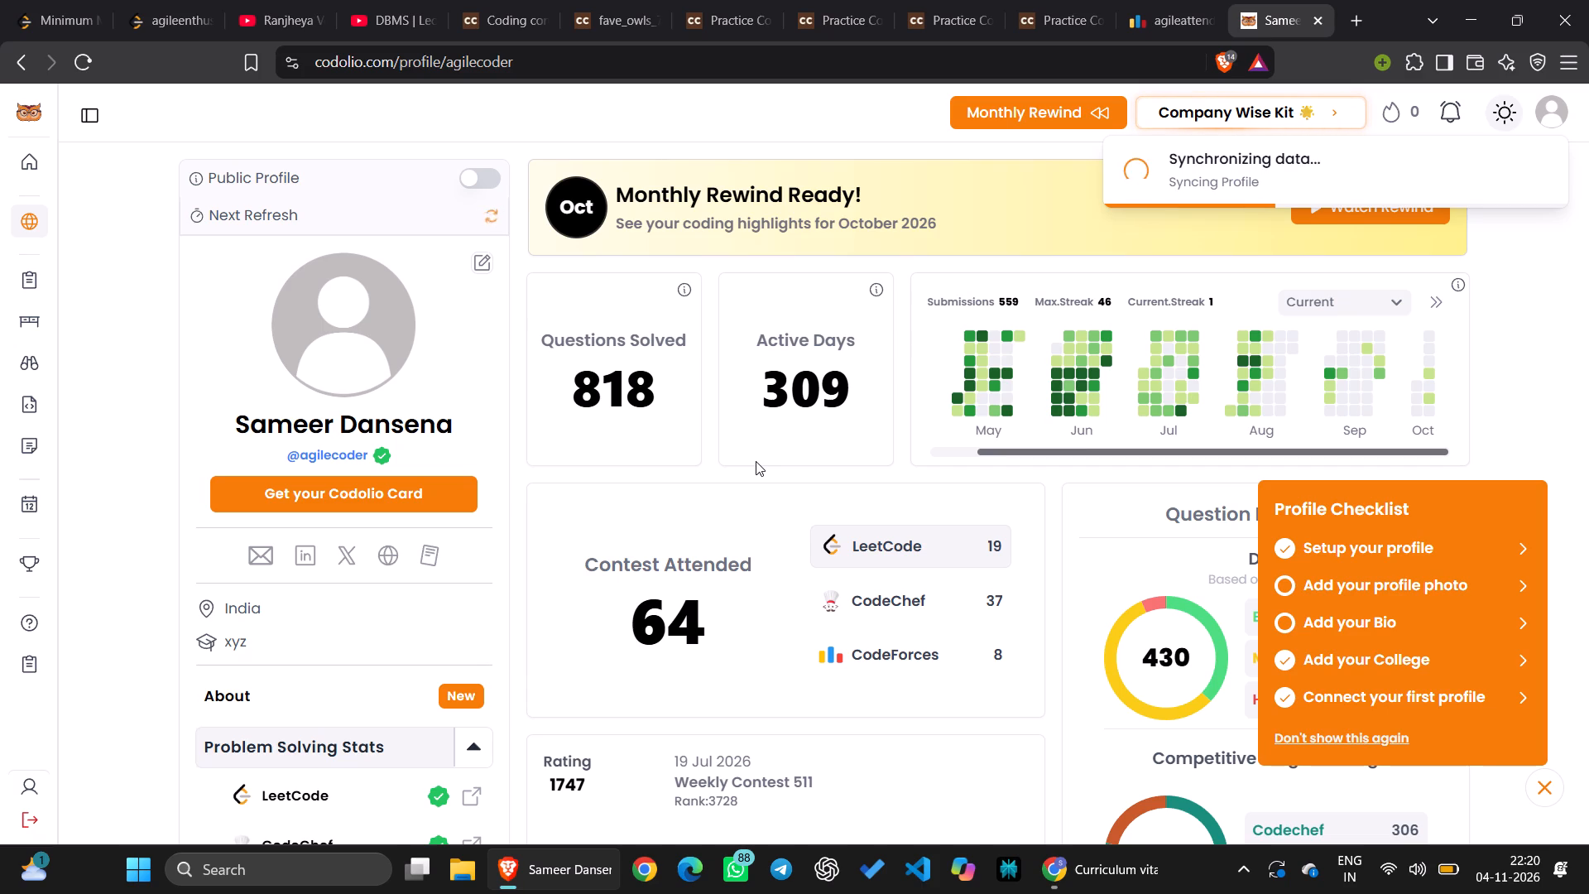
{"action": "left_click", "coordinate": [1538, 776]}
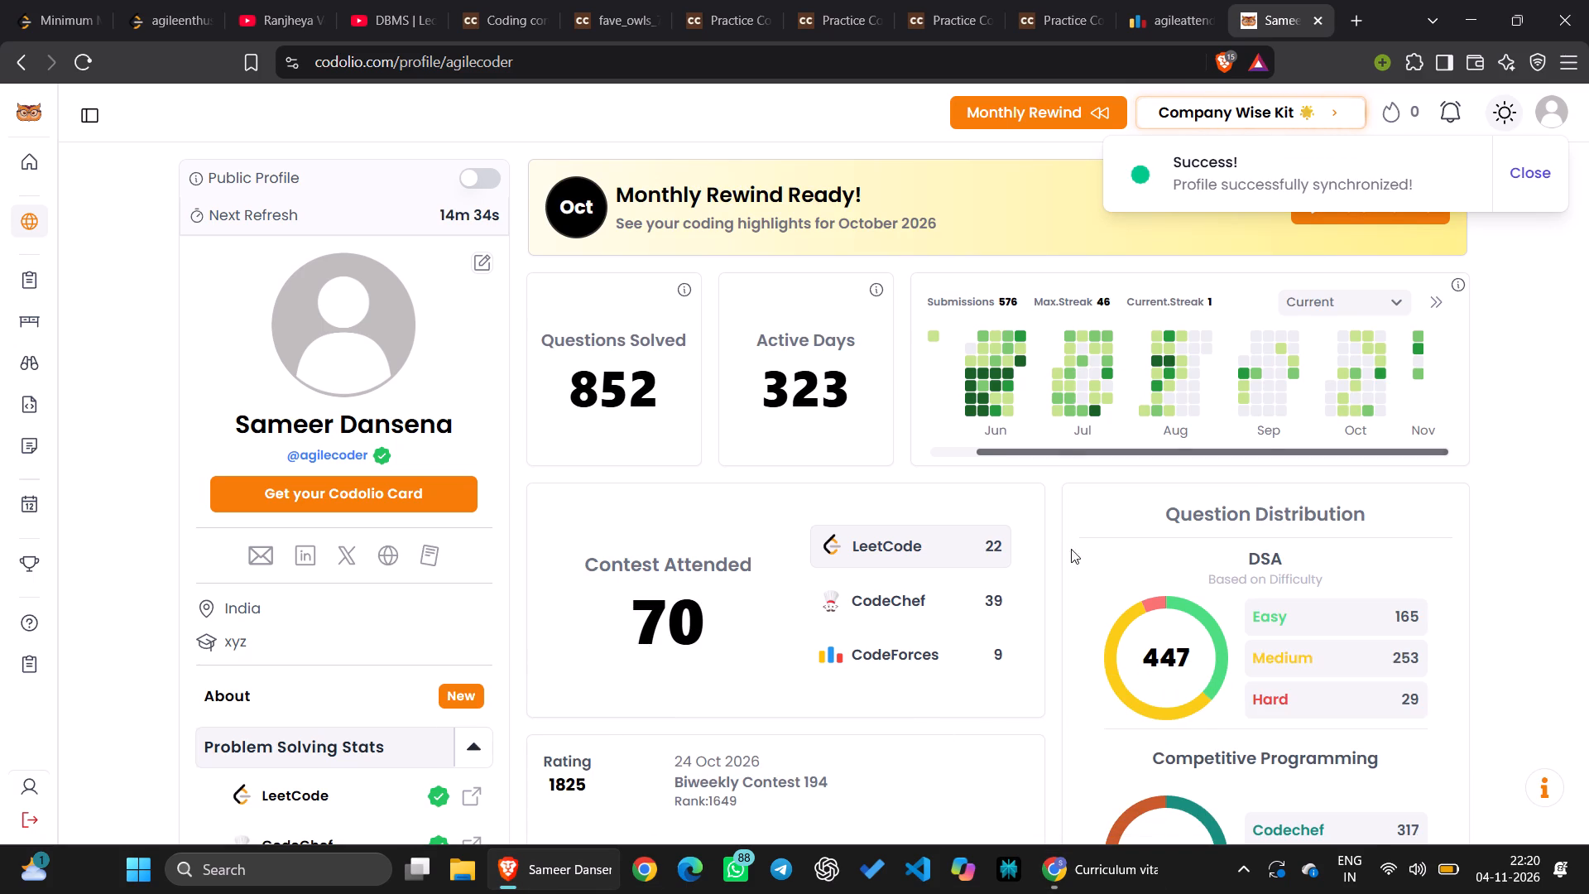
Switch back to the Overleaf CV in Chrome and set the solved-questions count in achievements.tex to 800+.
{"action": "left_click", "coordinate": [1111, 873]}
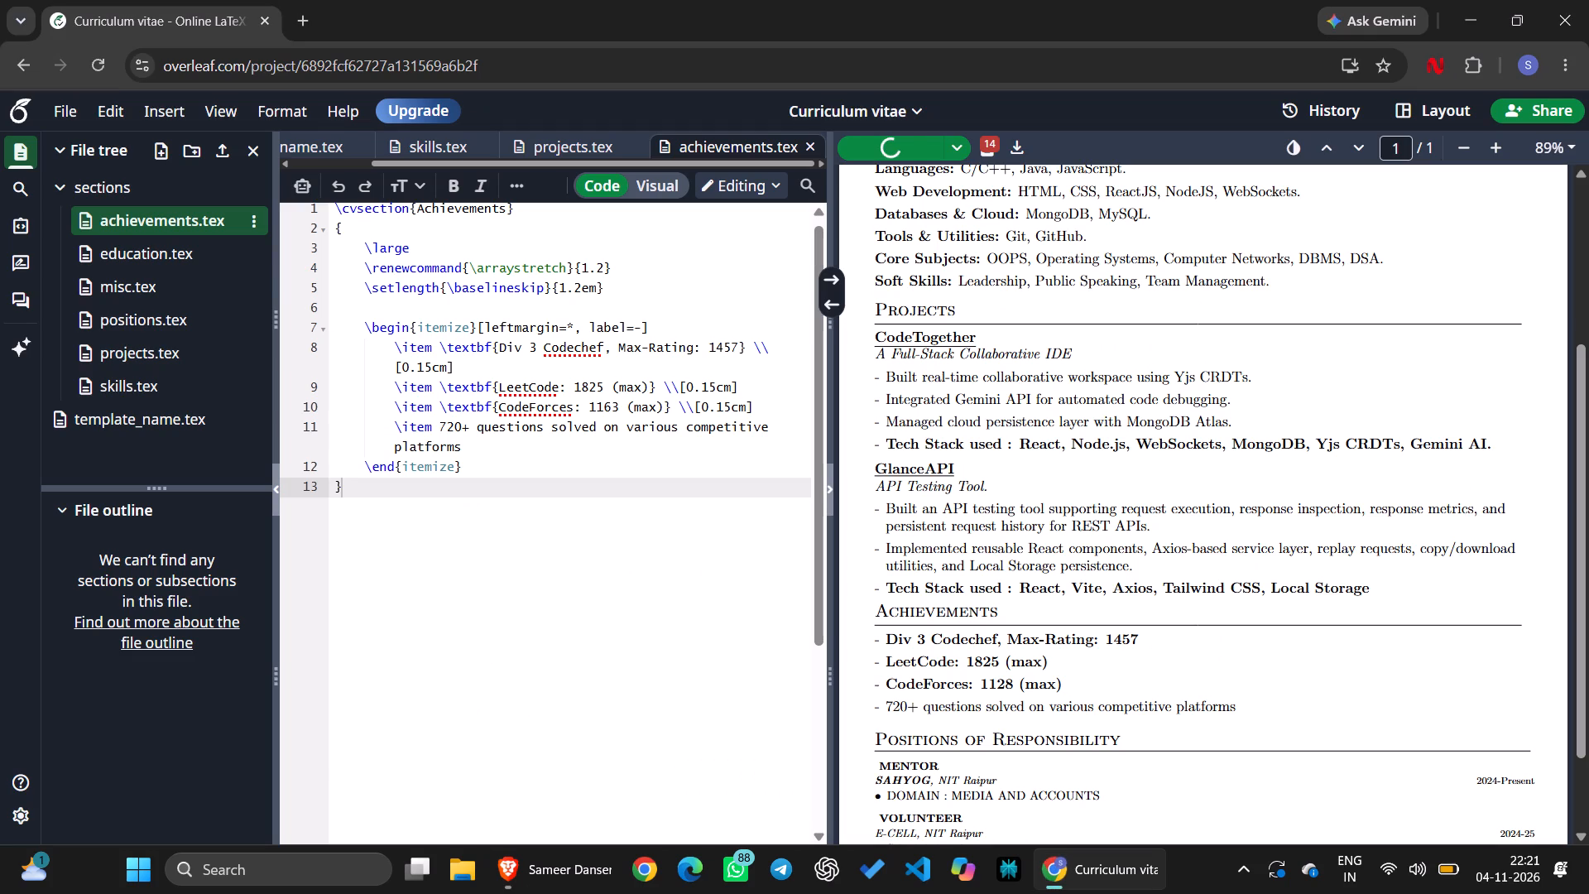
{"action": "left_click", "coordinate": [454, 423]}
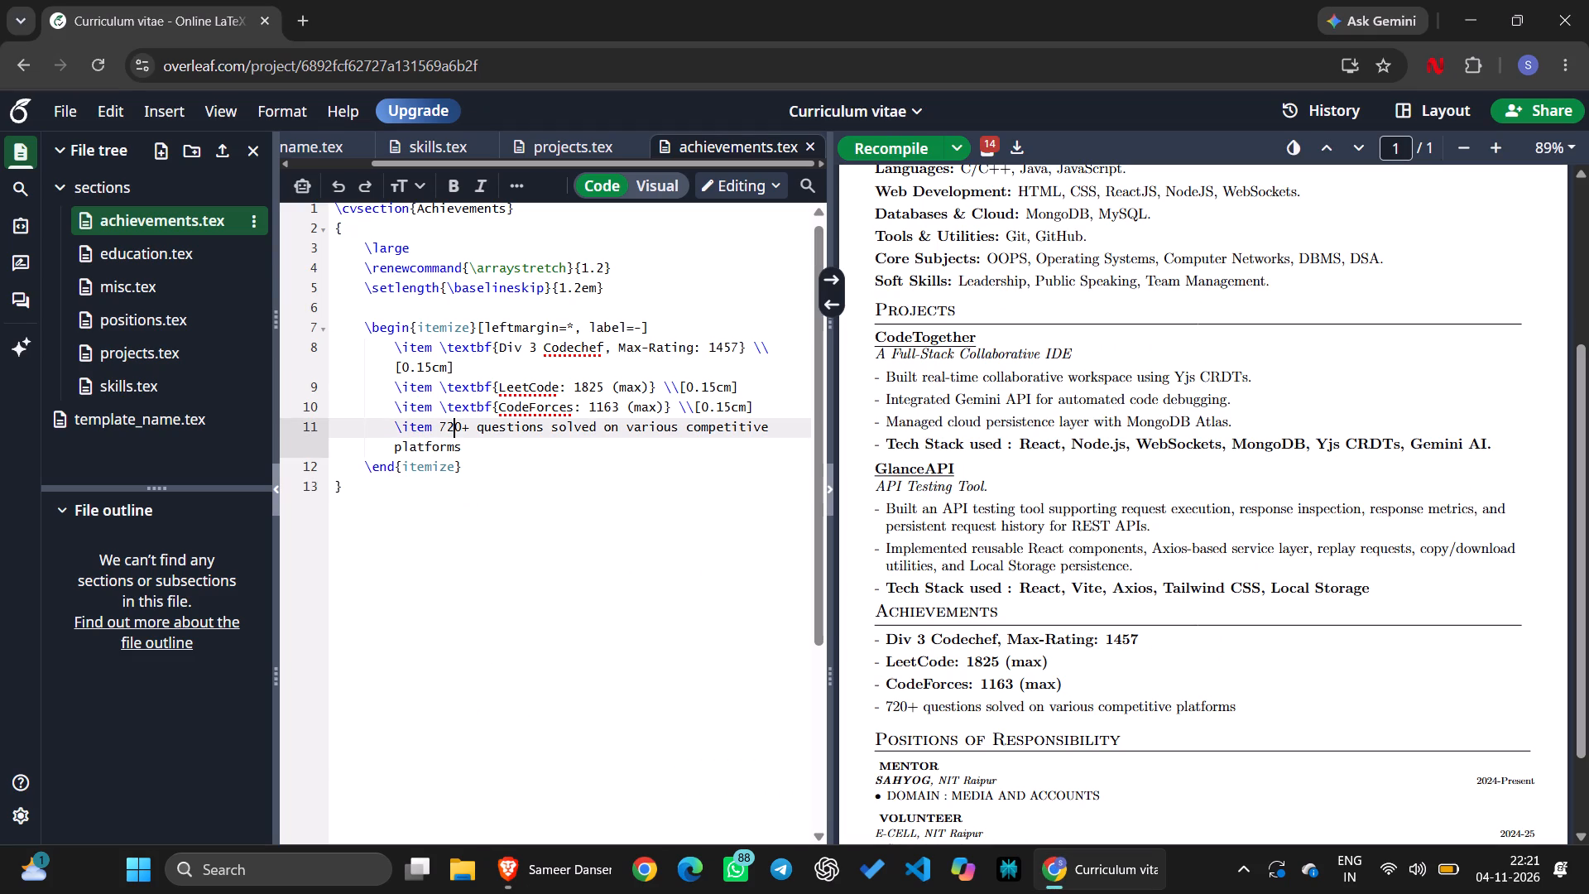
{"action": "key", "text": "BackSpace"}
{"action": "key", "text": "BackSpace"}
{"action": "type", "text": "80"}
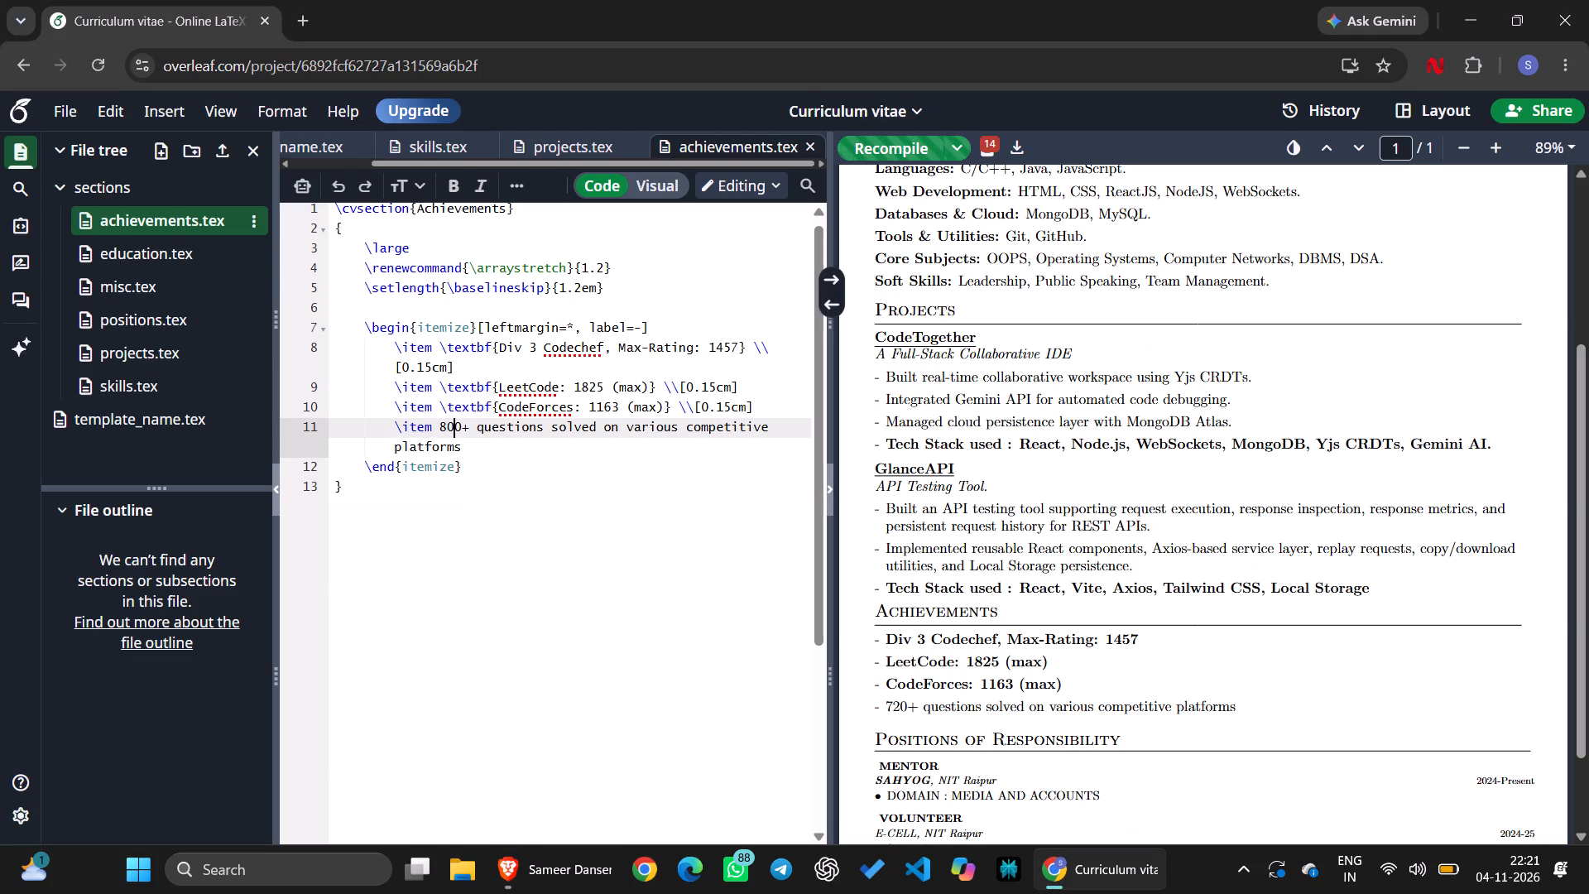
Review the compiled CV preview from the header through Technical Skills, Projects, Achievements and Positions of Responsibility.
{"action": "scroll", "coordinate": [1025, 664], "scroll_direction": "up", "scroll_amount": 1}
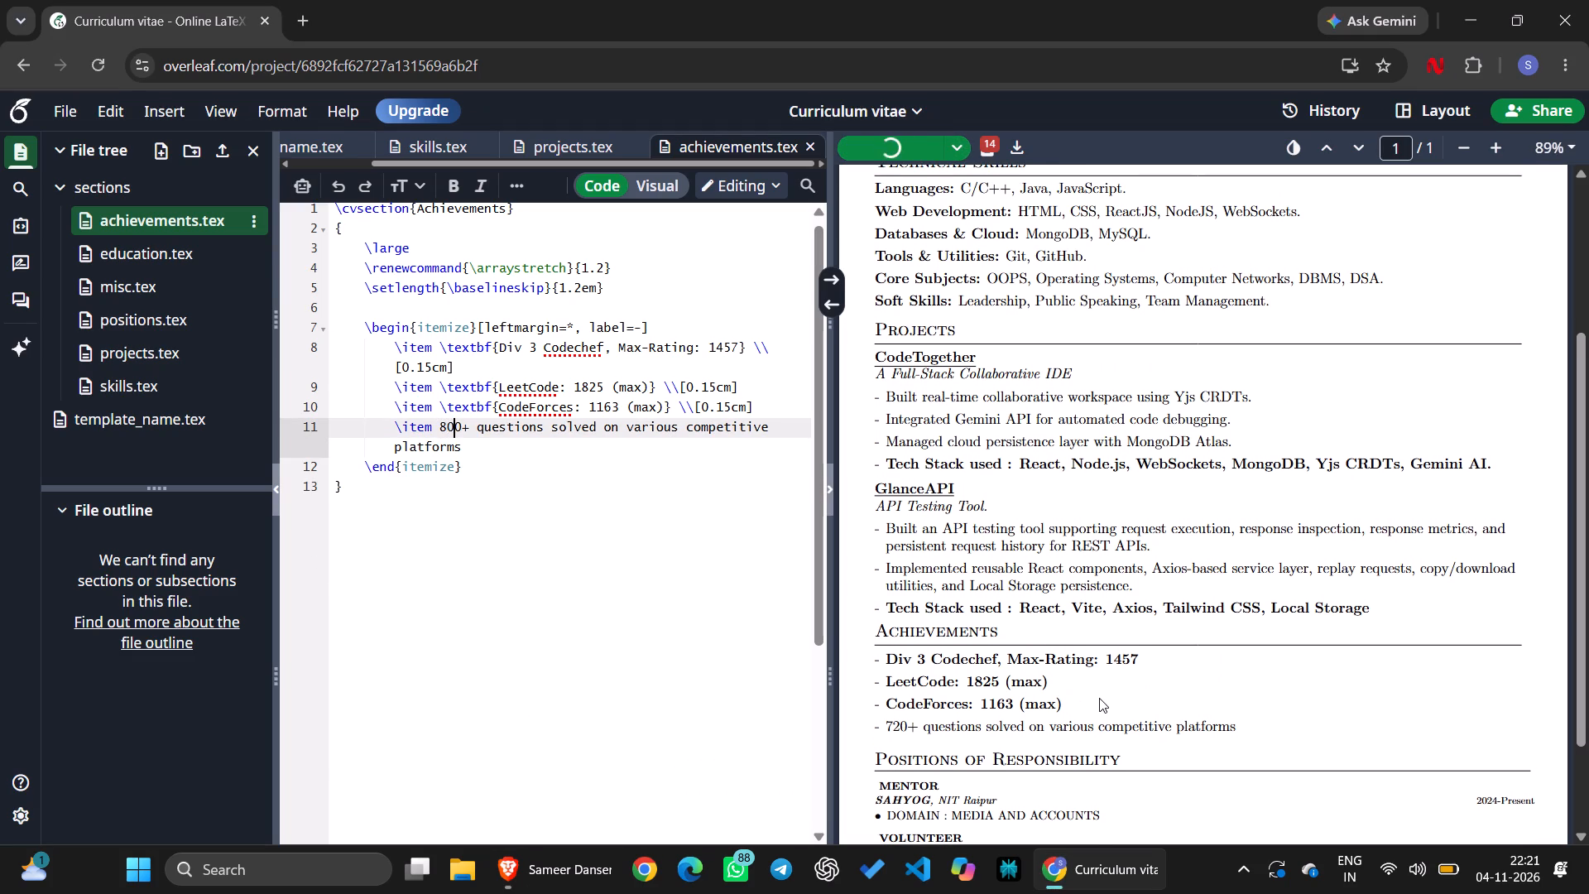
{"action": "scroll", "coordinate": [1099, 698], "scroll_direction": "up", "scroll_amount": 1}
{"action": "scroll", "coordinate": [1023, 584], "scroll_direction": "up", "scroll_amount": 2}
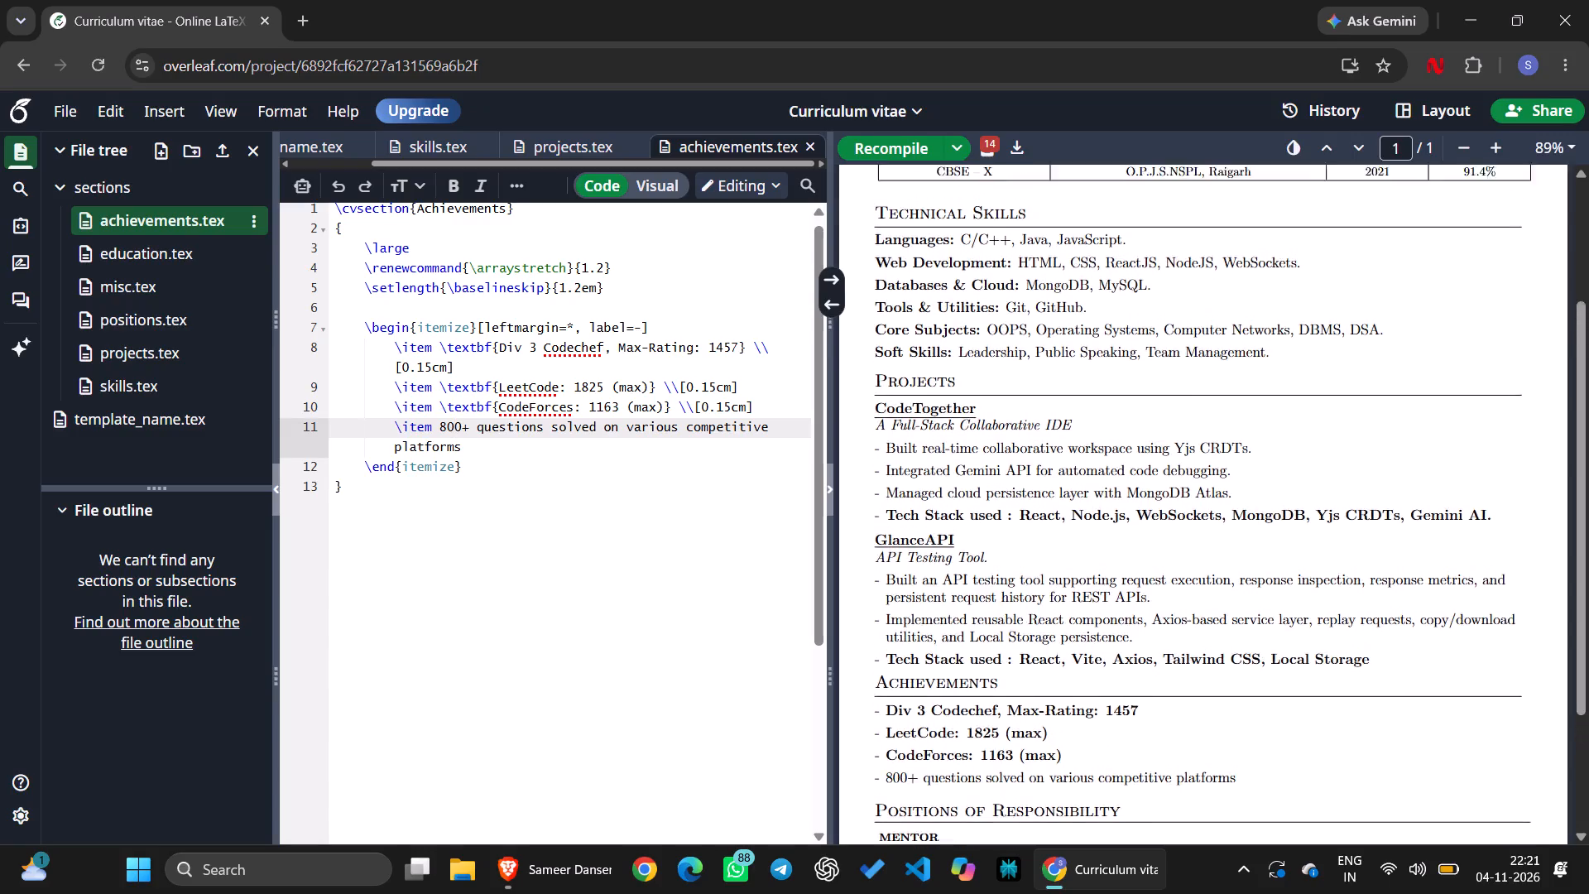
{"action": "scroll", "coordinate": [1023, 584], "scroll_direction": "up", "scroll_amount": 3}
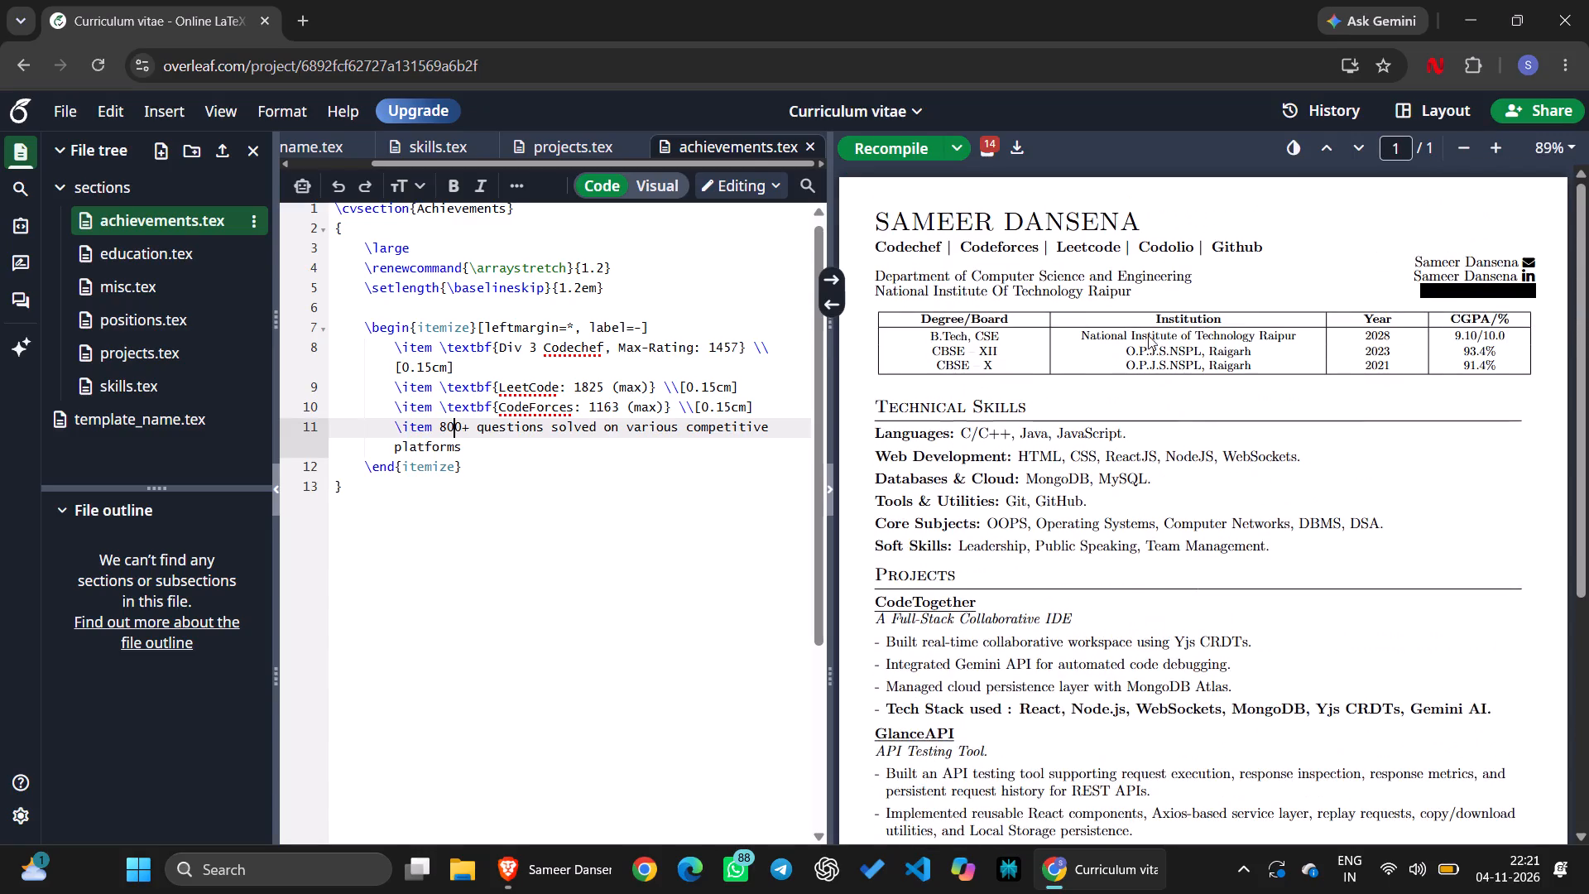
{"action": "scroll", "coordinate": [1117, 539], "scroll_direction": "down", "scroll_amount": 1}
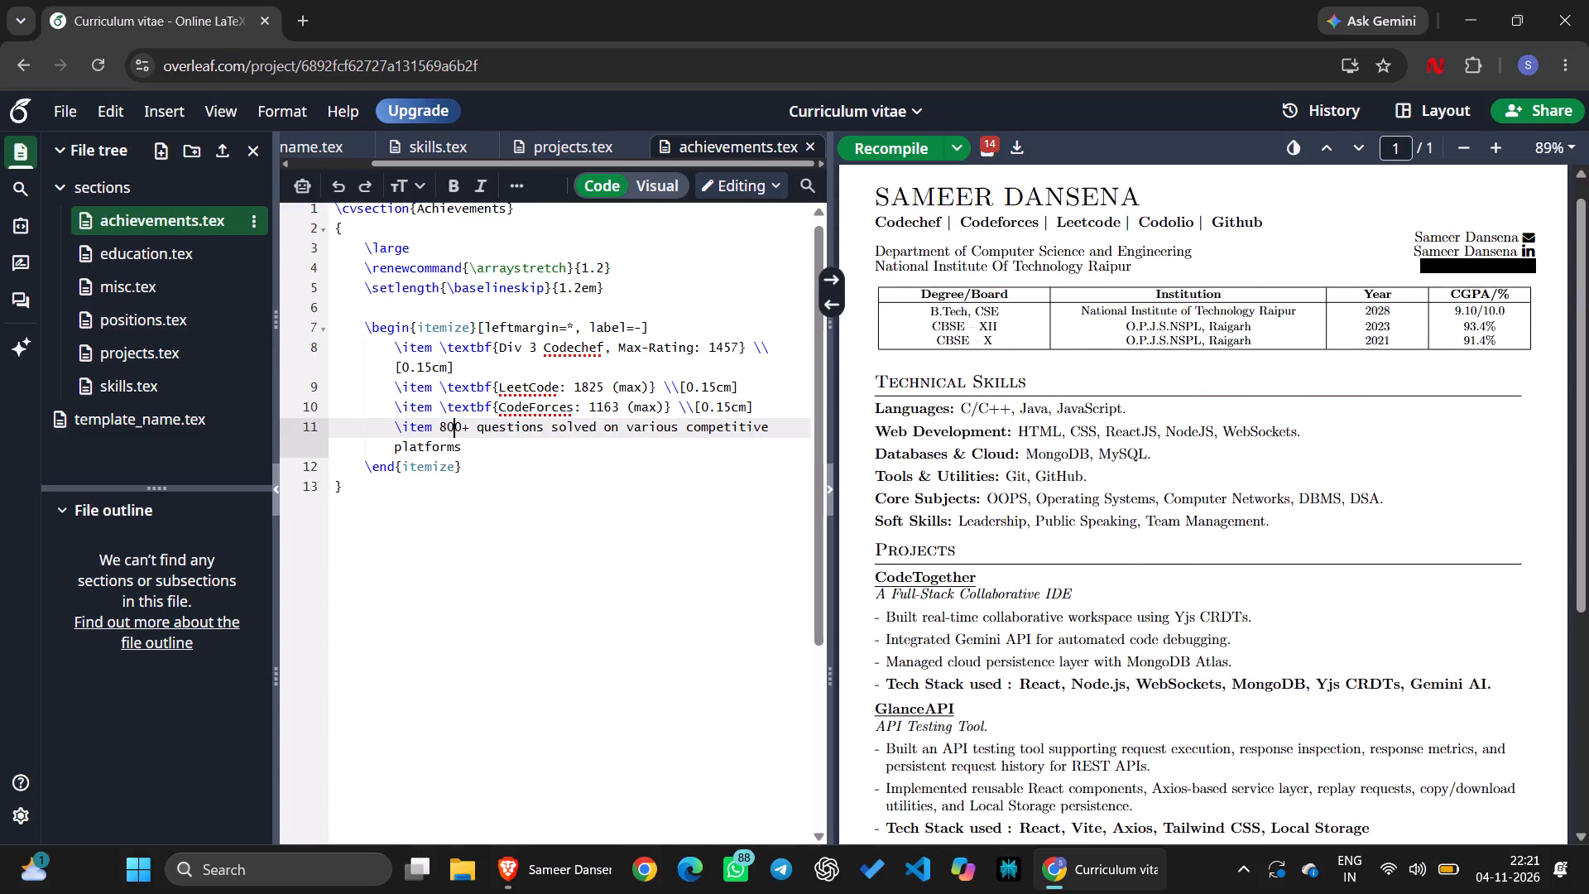
{"action": "scroll", "coordinate": [1117, 539], "scroll_direction": "down", "scroll_amount": 2}
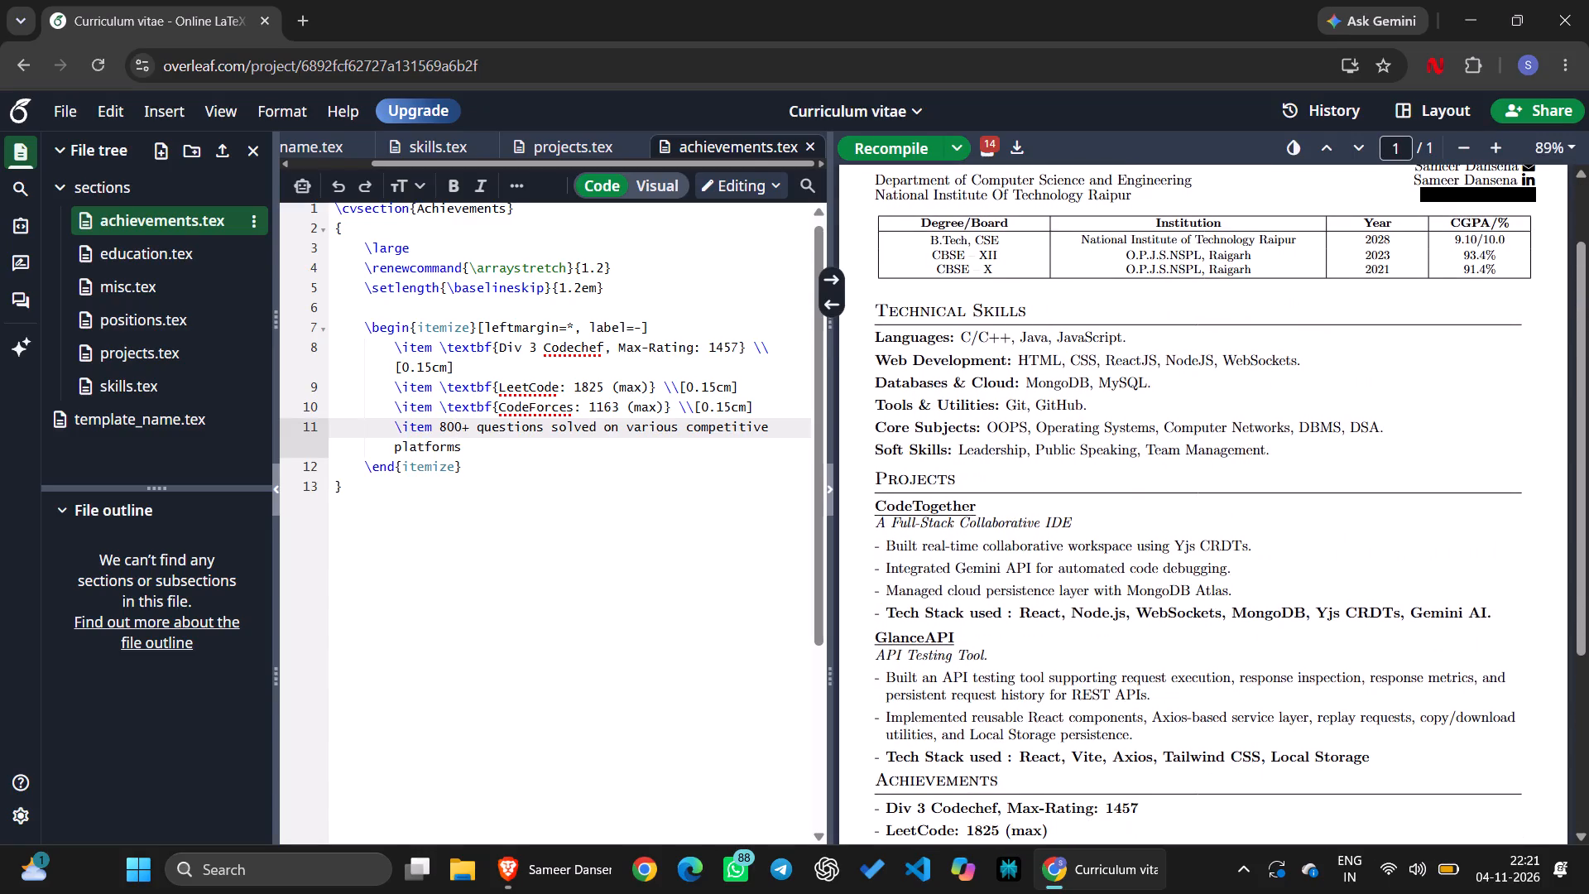
{"action": "scroll", "coordinate": [1117, 539], "scroll_direction": "down", "scroll_amount": 1}
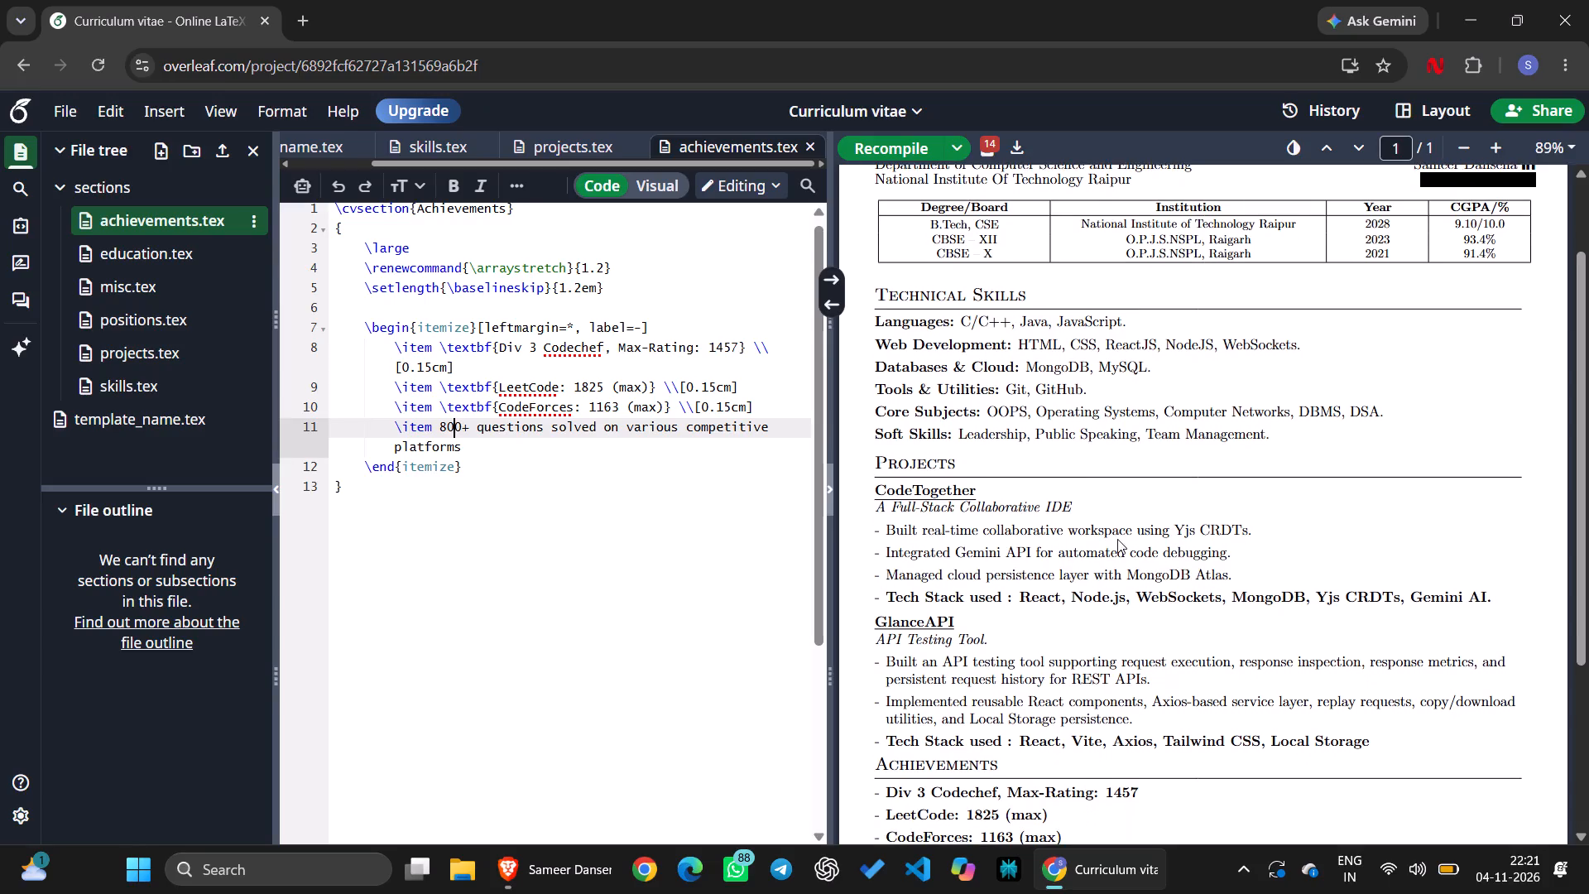
{"action": "left_click", "coordinate": [1191, 403]}
{"action": "scroll", "coordinate": [1191, 403], "scroll_direction": "down", "scroll_amount": 1}
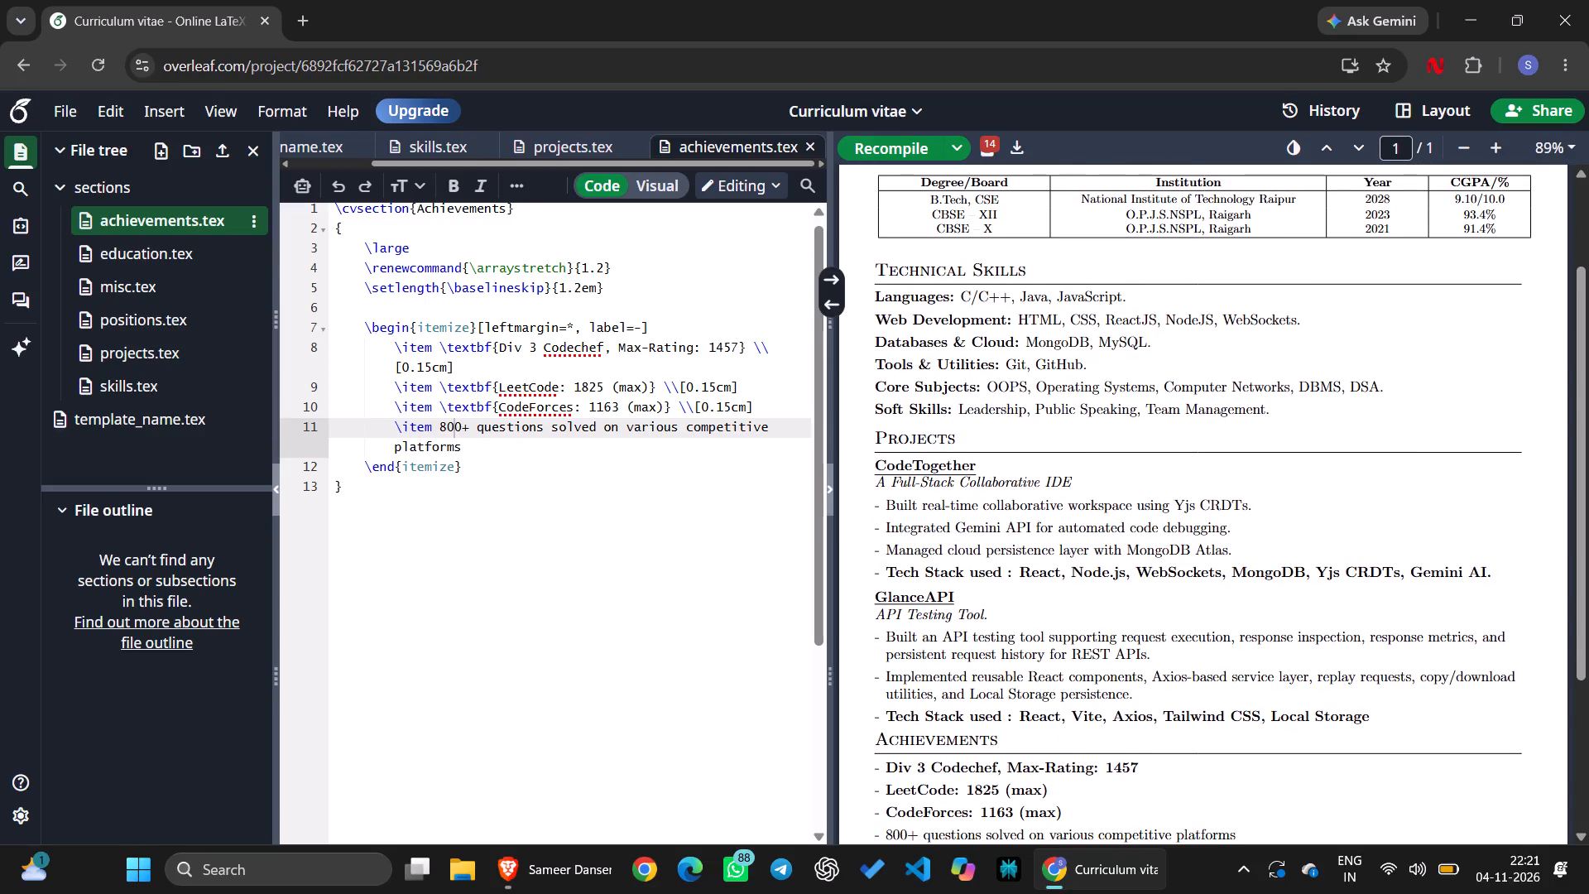
{"action": "scroll", "coordinate": [1102, 645], "scroll_direction": "down", "scroll_amount": 2}
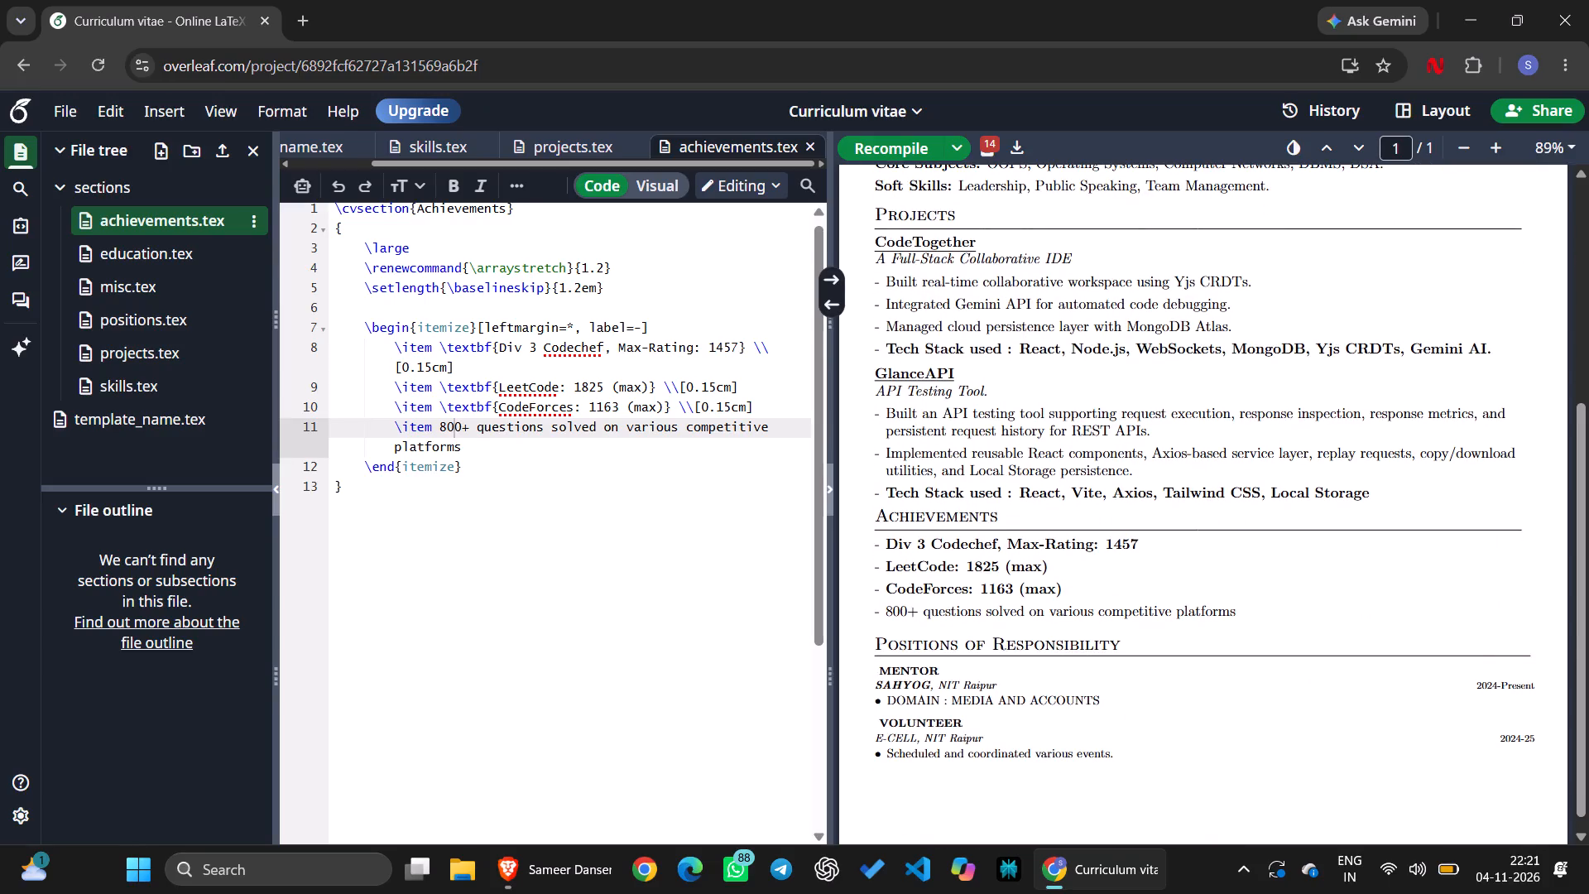
{"action": "scroll", "coordinate": [1006, 637], "scroll_direction": "up", "scroll_amount": 2}
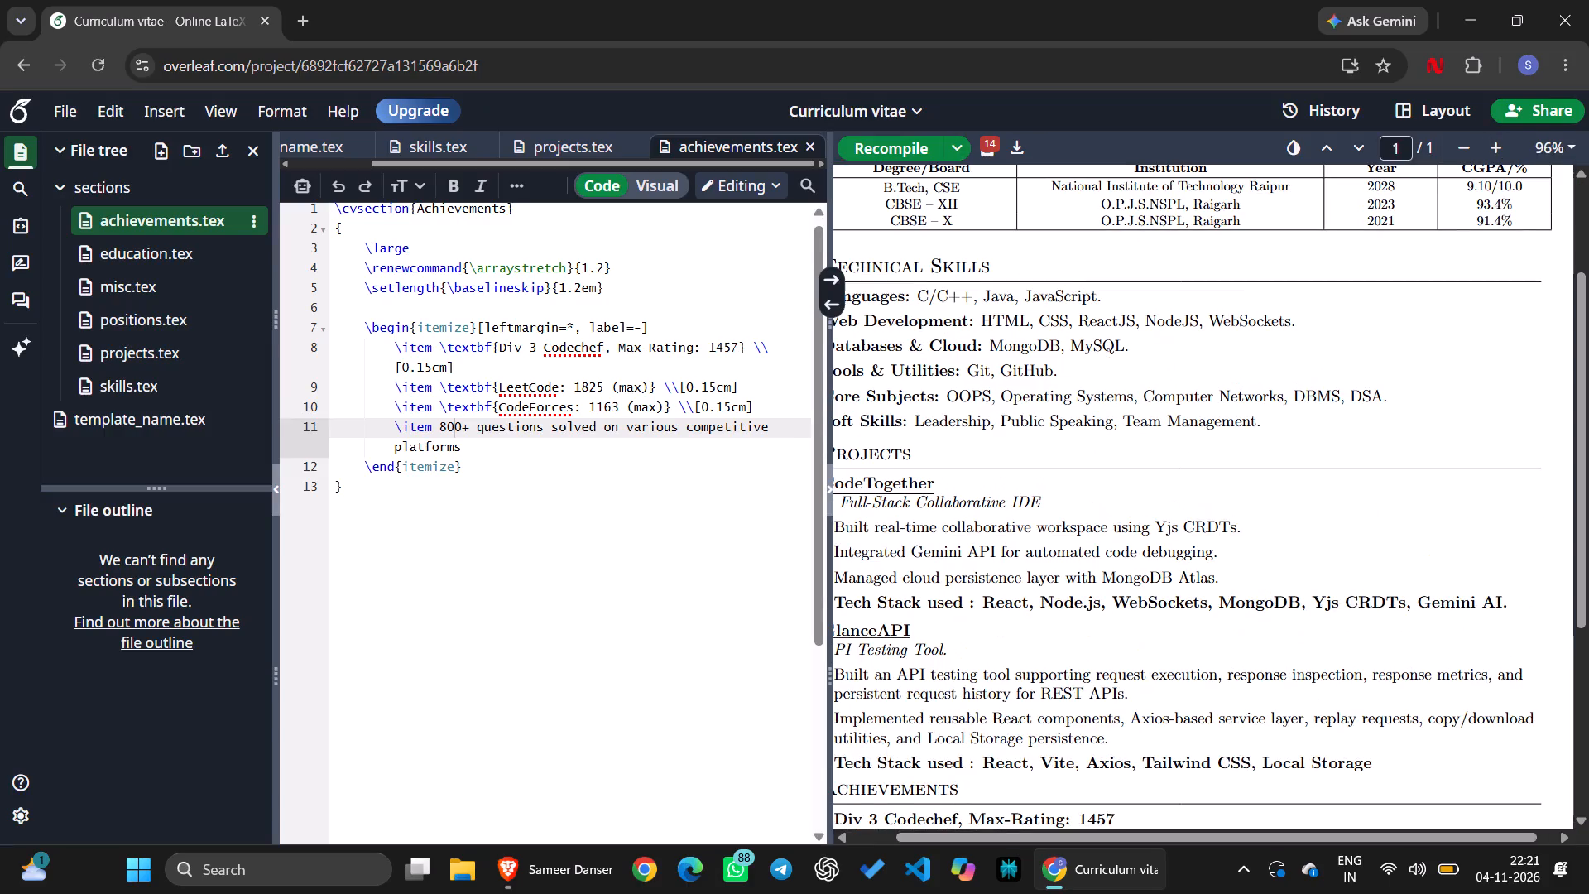
{"action": "scroll", "coordinate": [1265, 339], "scroll_direction": "right", "scroll_amount": 1}
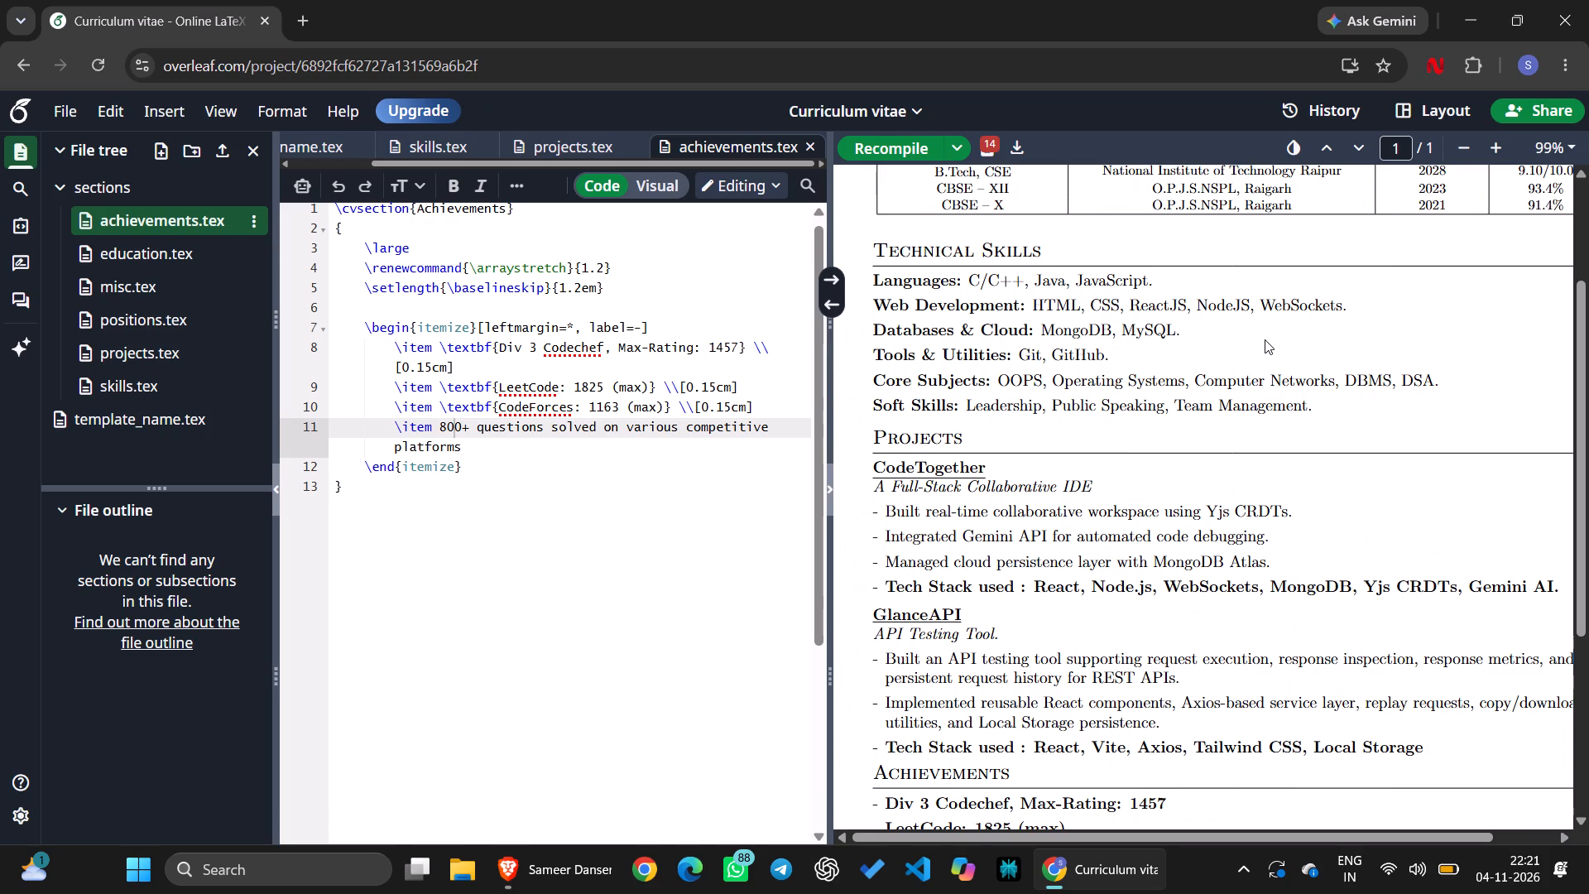
{"action": "scroll", "coordinate": [1265, 339], "scroll_direction": "down", "scroll_amount": 1}
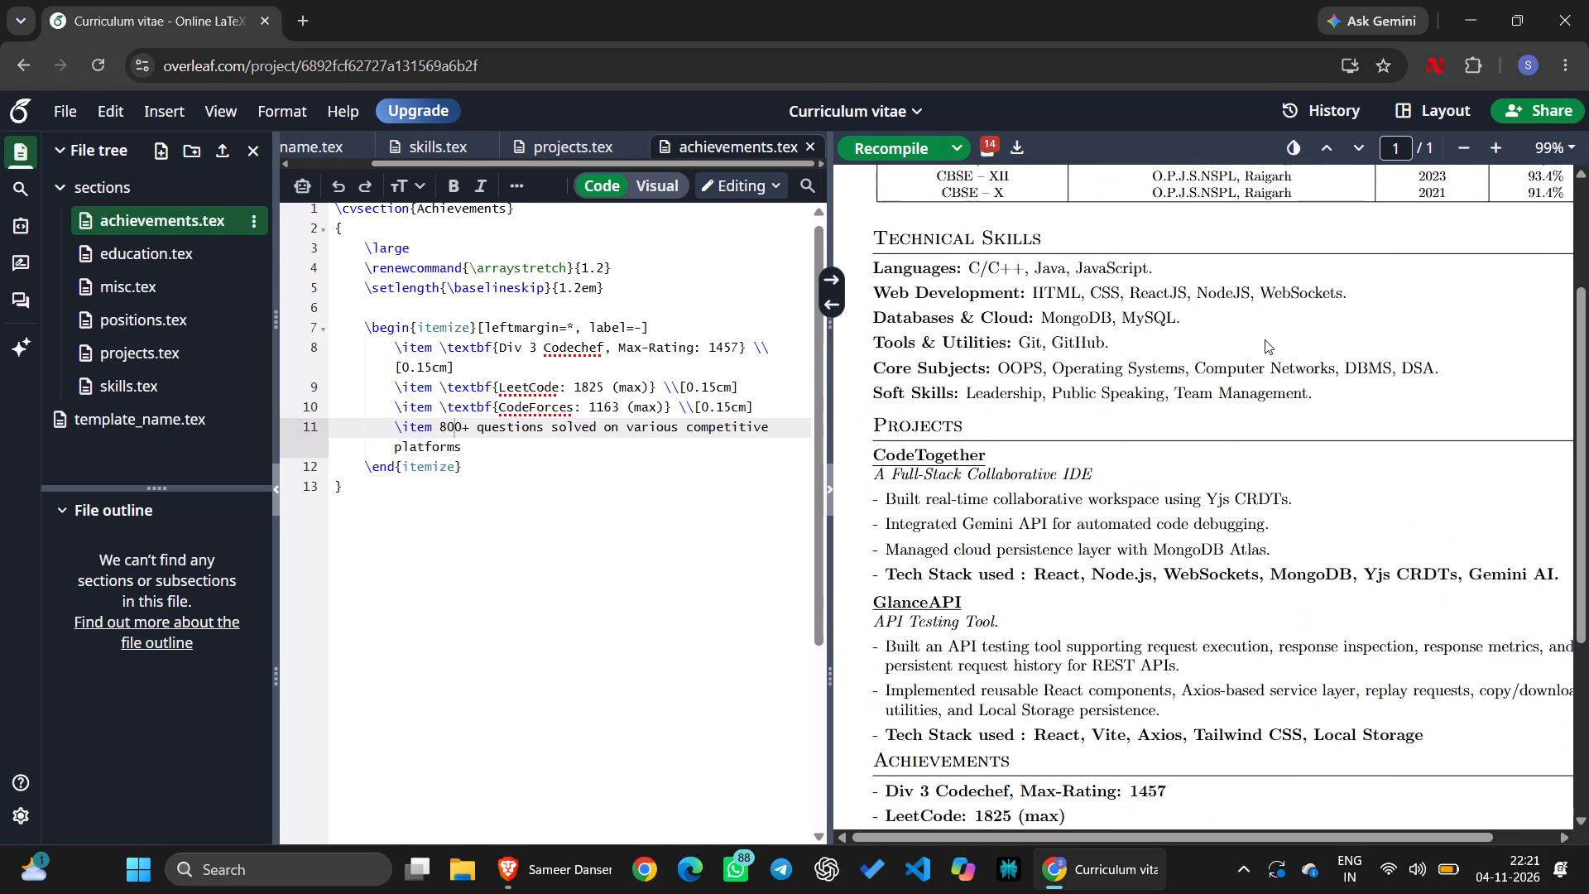
Jump from the Core Subjects line in the compiled preview to its source line in skills.tex.
{"action": "left_click", "coordinate": [1039, 368]}
{"action": "left_click", "coordinate": [1043, 366]}
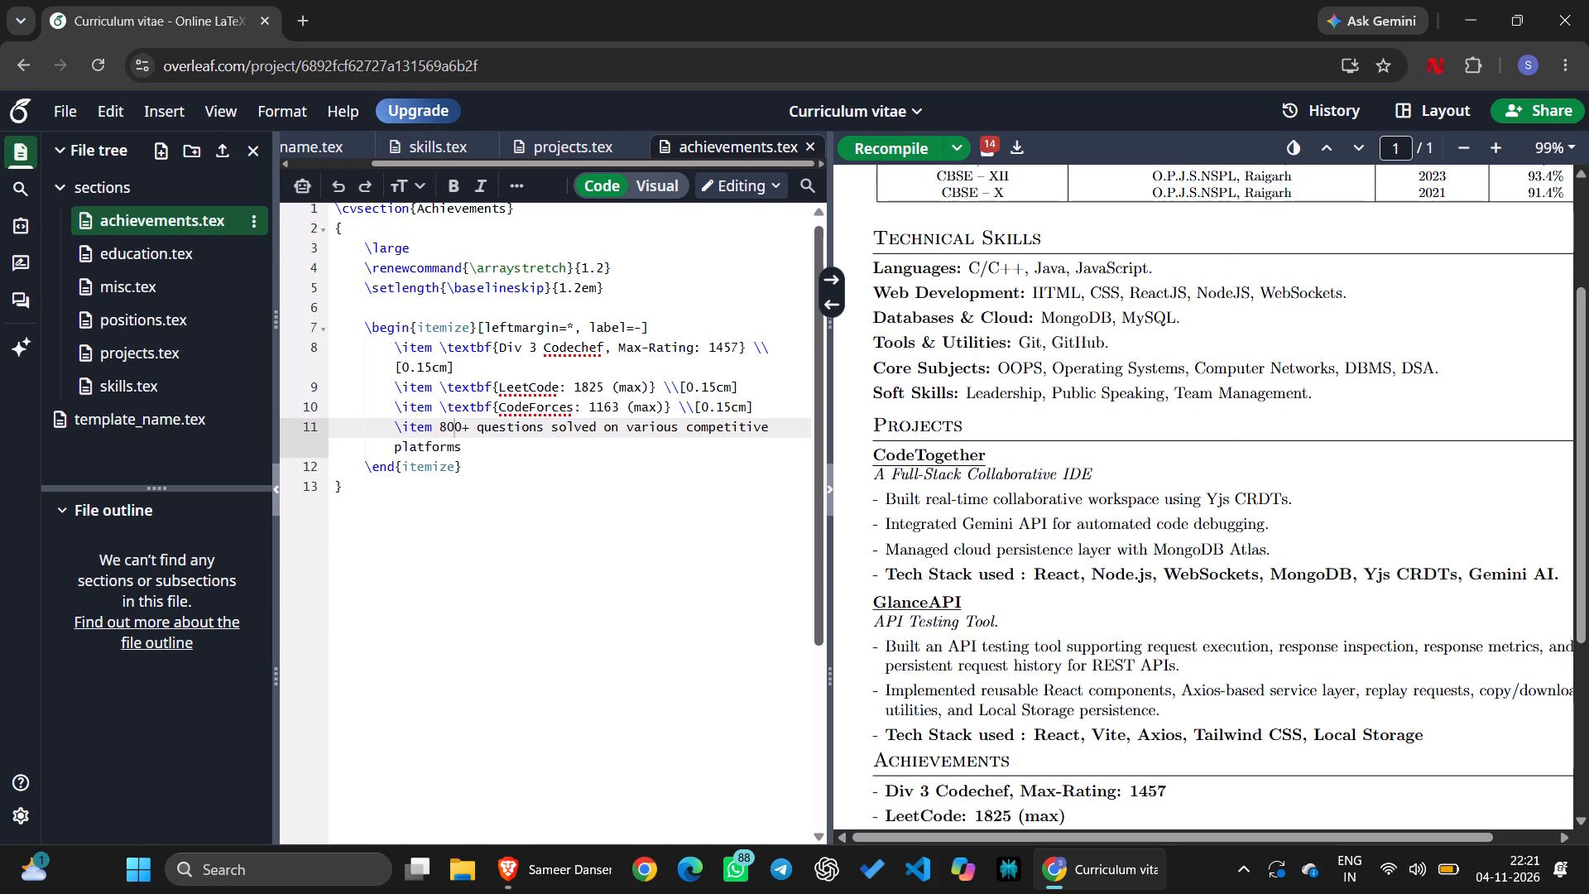
{"action": "left_click", "coordinate": [1043, 366]}
{"action": "double_click", "coordinate": [1043, 366]}
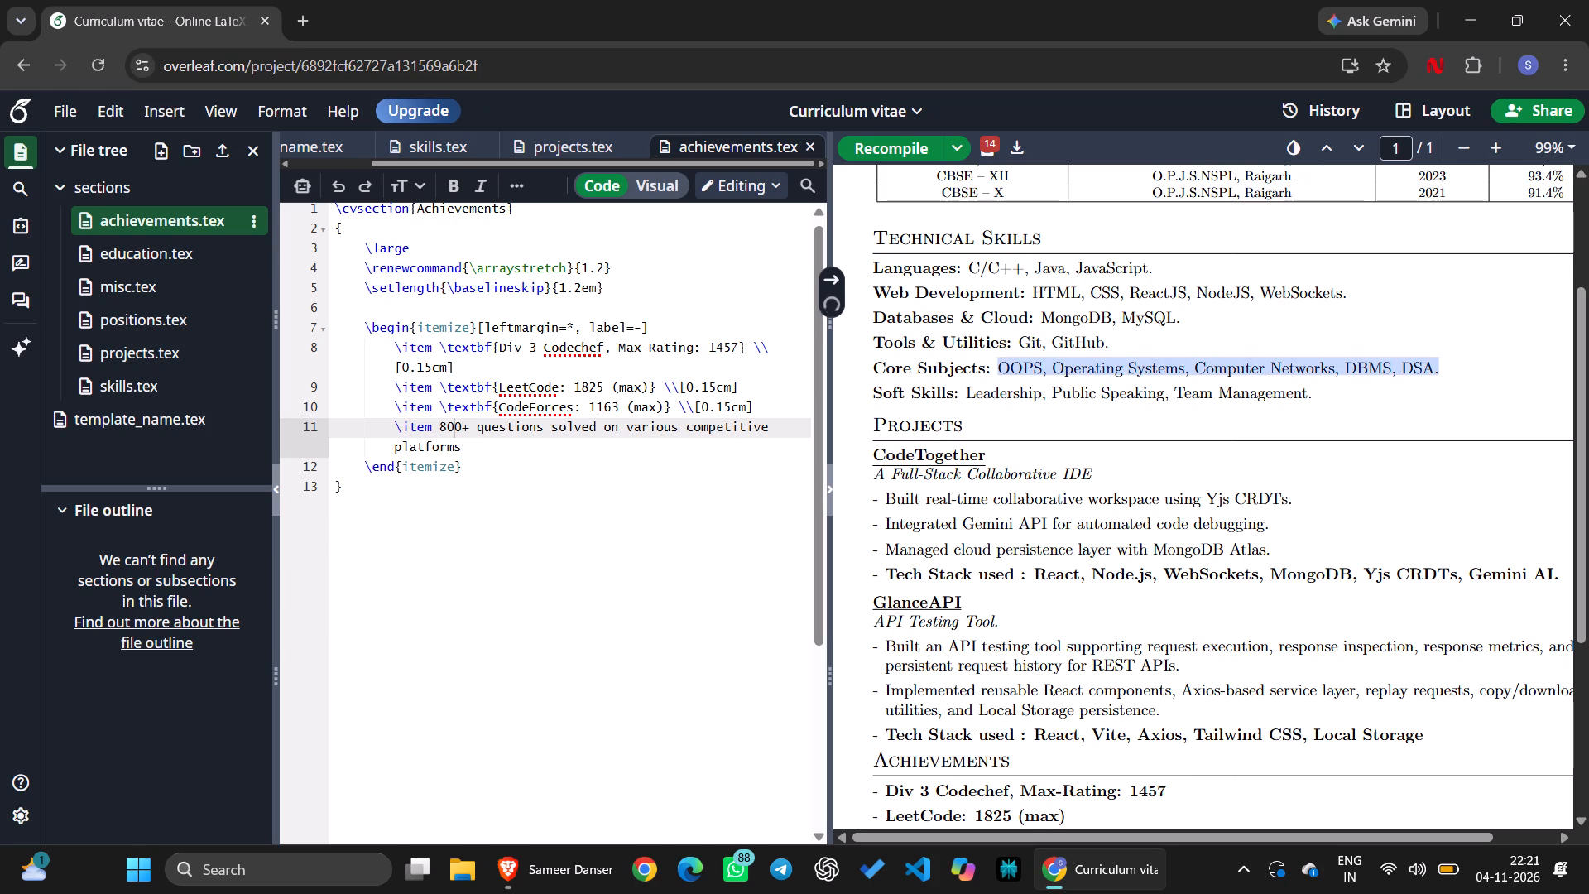
{"action": "left_click", "coordinate": [1043, 366]}
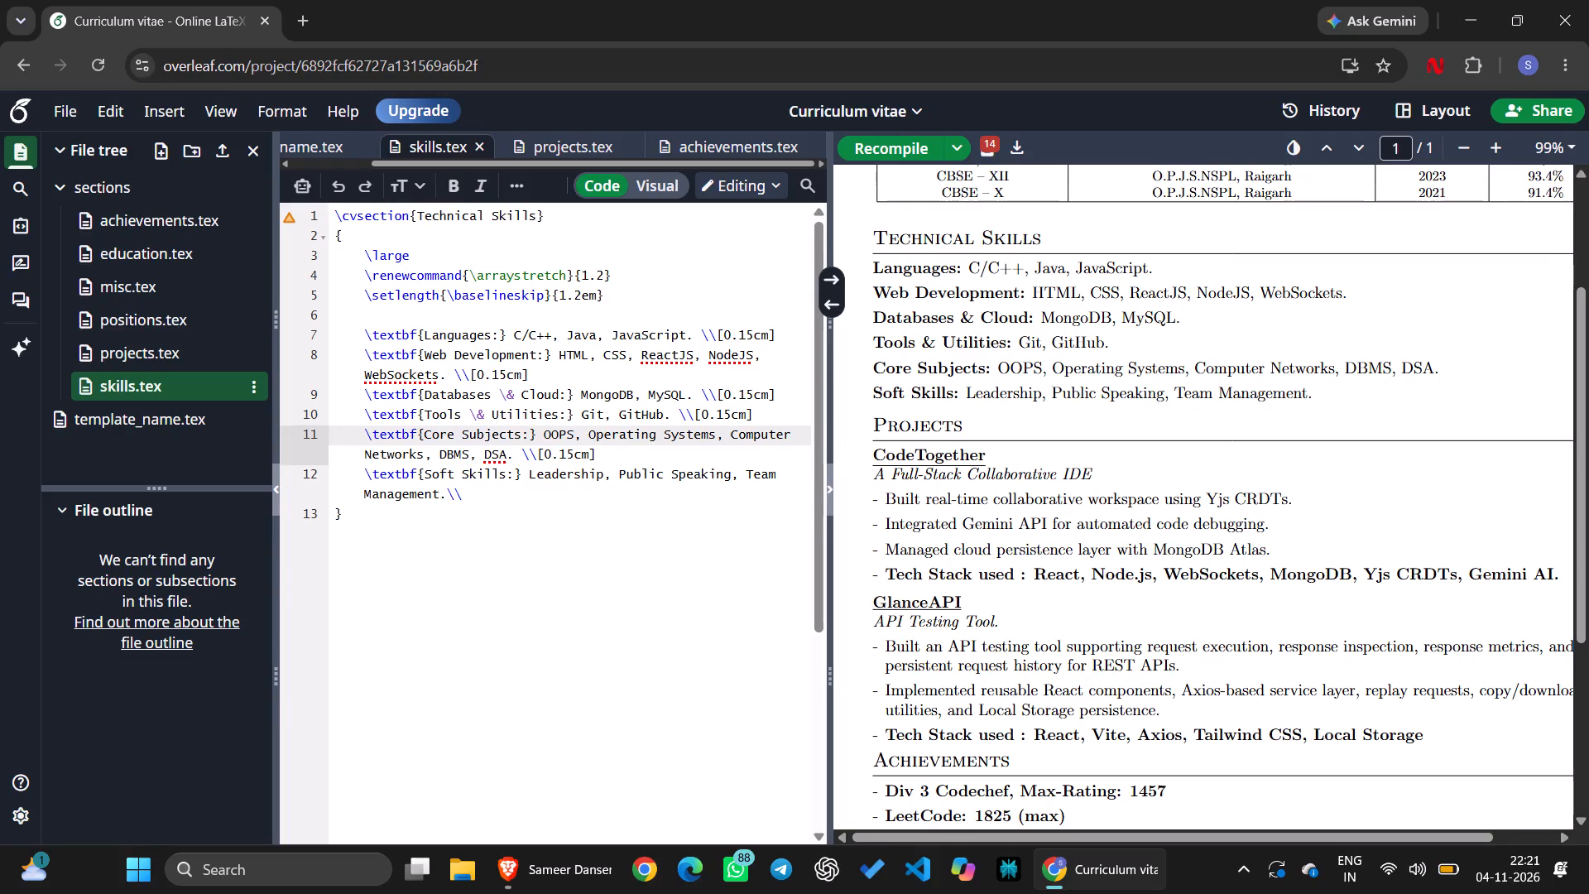
Jump from the Soft Skills line in the compiled preview to its source line in skills.tex.
{"action": "scroll", "coordinate": [1177, 481], "scroll_direction": "up", "scroll_amount": 3}
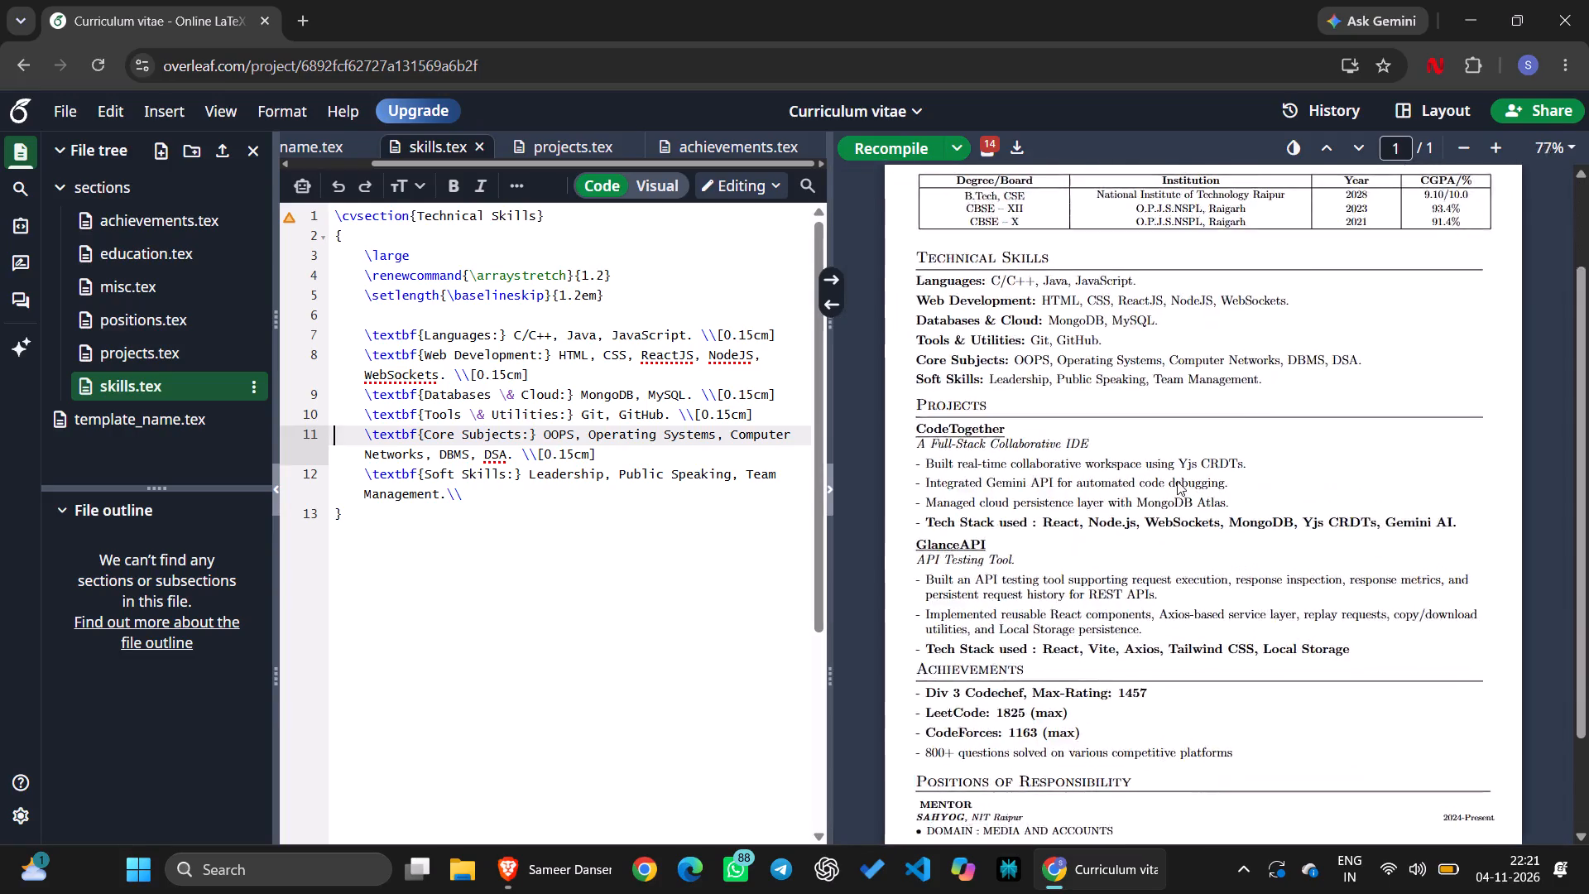
{"action": "scroll", "coordinate": [1177, 481], "scroll_direction": "up", "scroll_amount": 3}
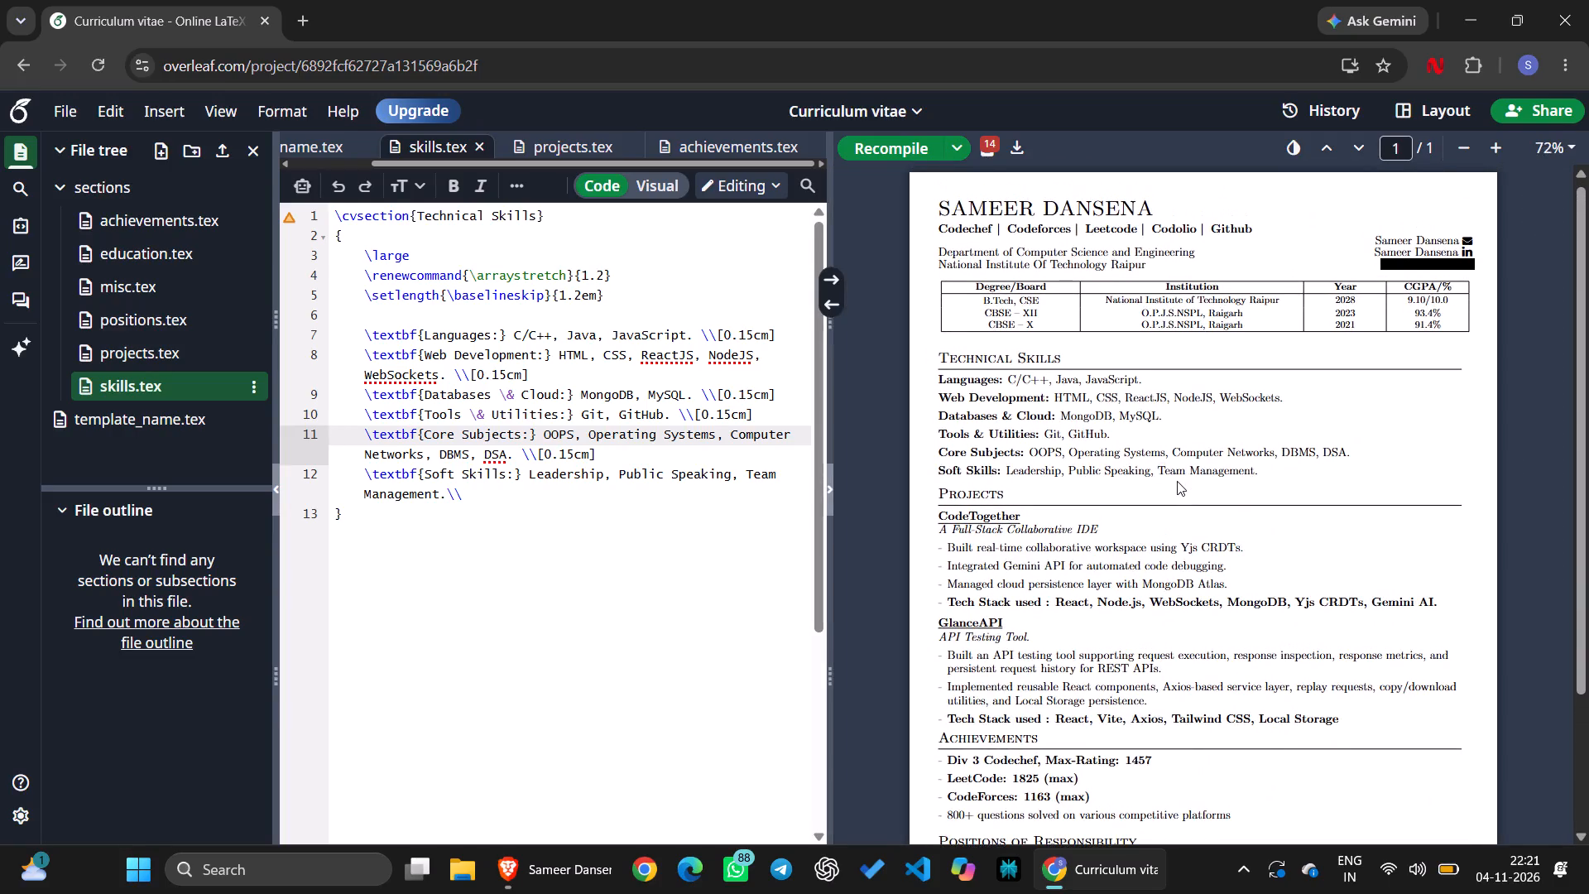
{"action": "scroll", "coordinate": [1177, 481], "scroll_direction": "left", "scroll_amount": 1}
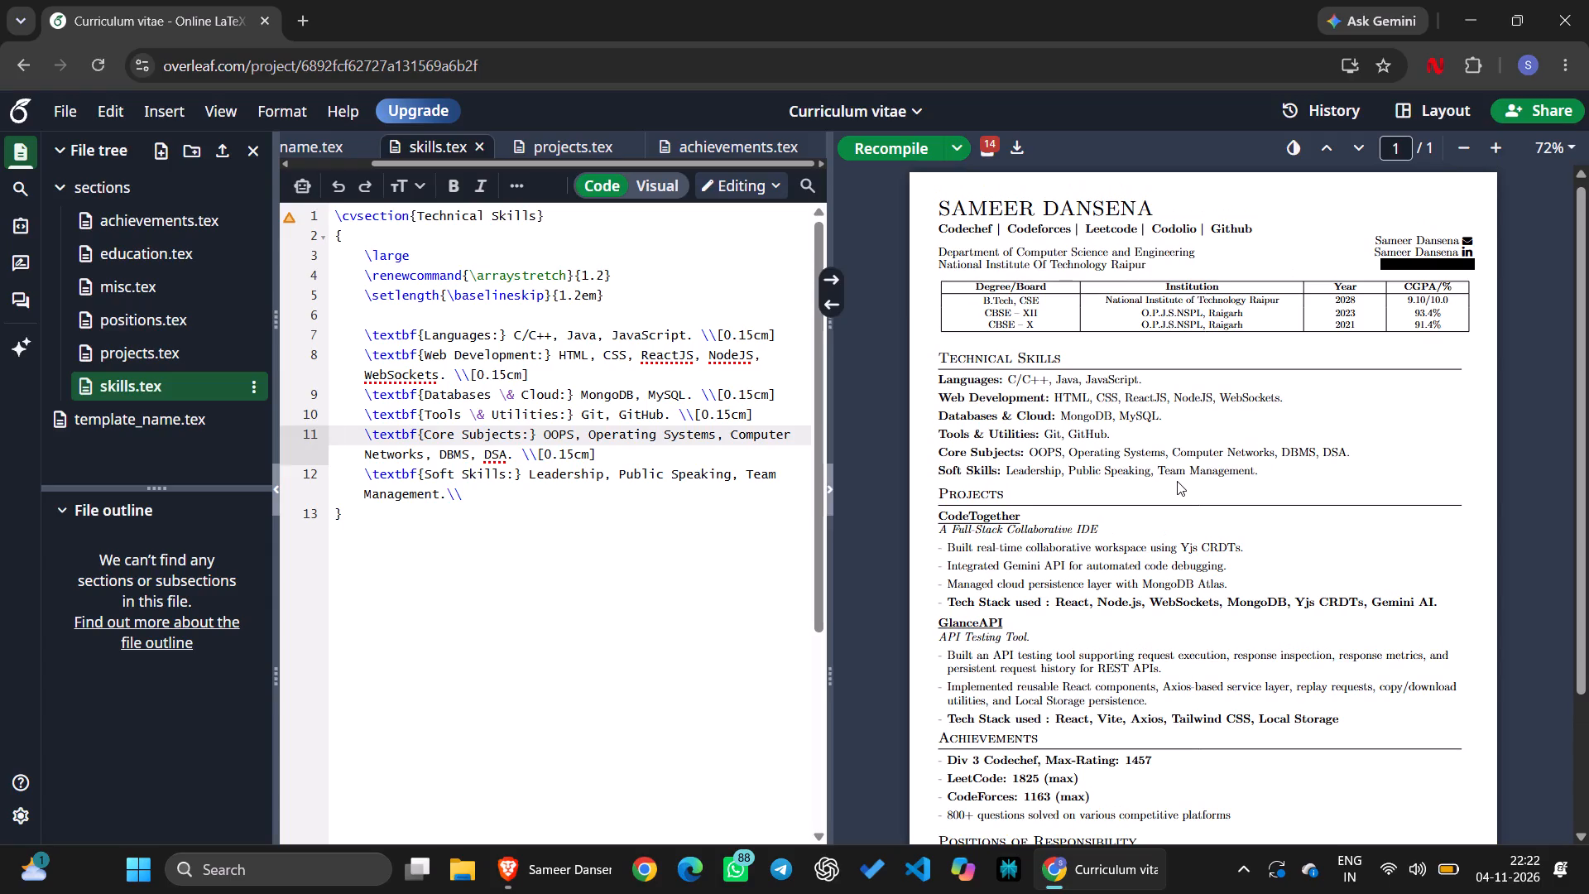
{"action": "scroll", "coordinate": [1177, 481], "scroll_direction": "up", "scroll_amount": 1}
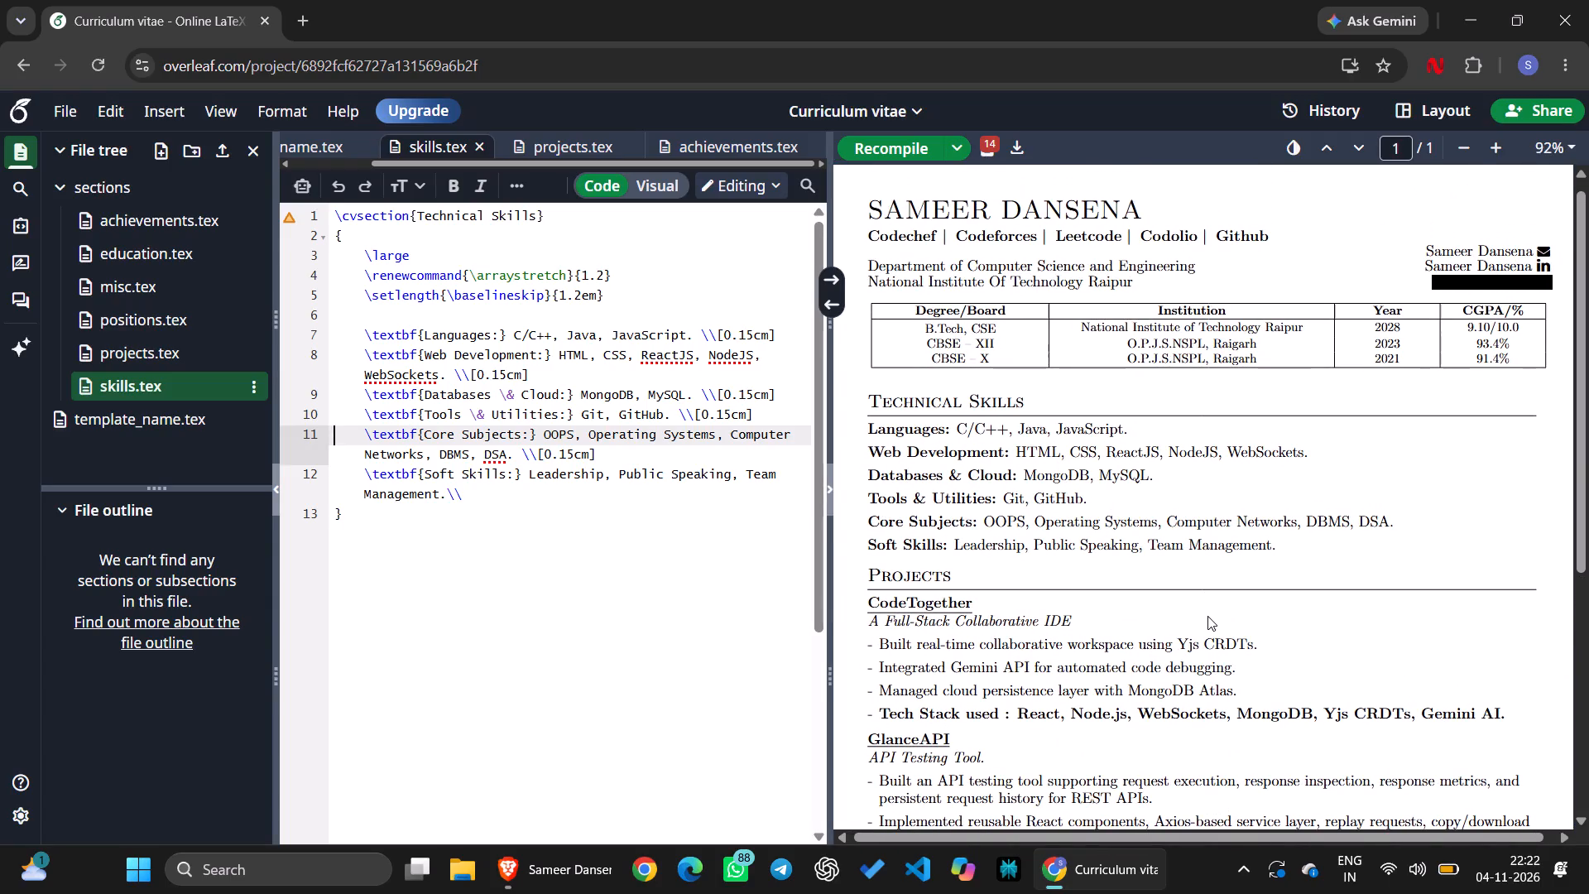
{"action": "left_click", "coordinate": [1136, 541]}
{"action": "double_click", "coordinate": [1138, 546]}
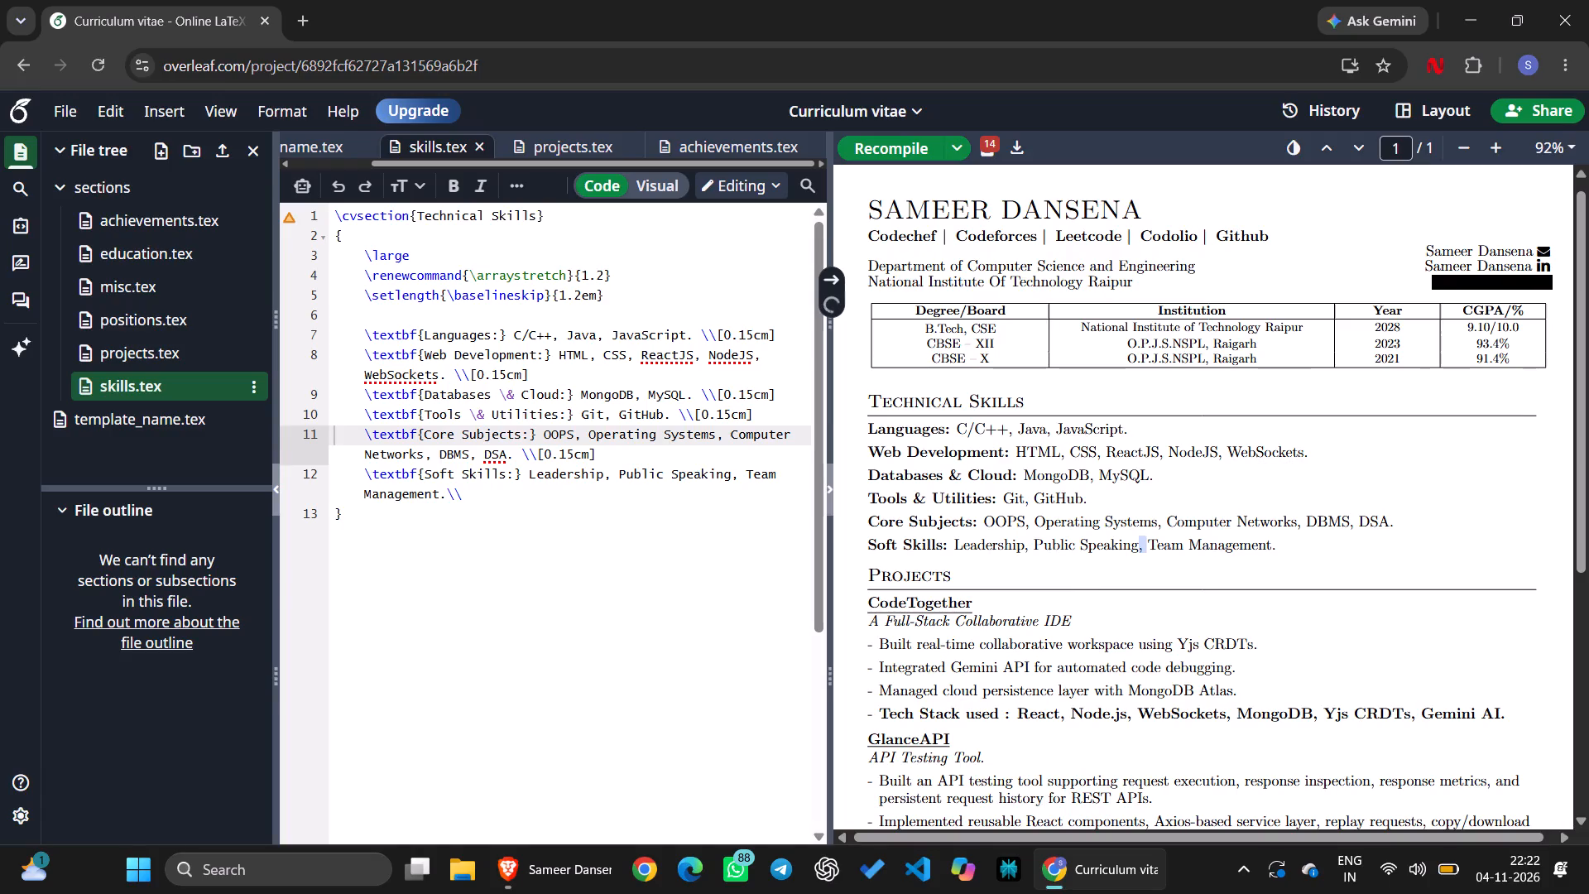
{"action": "left_click", "coordinate": [1150, 546]}
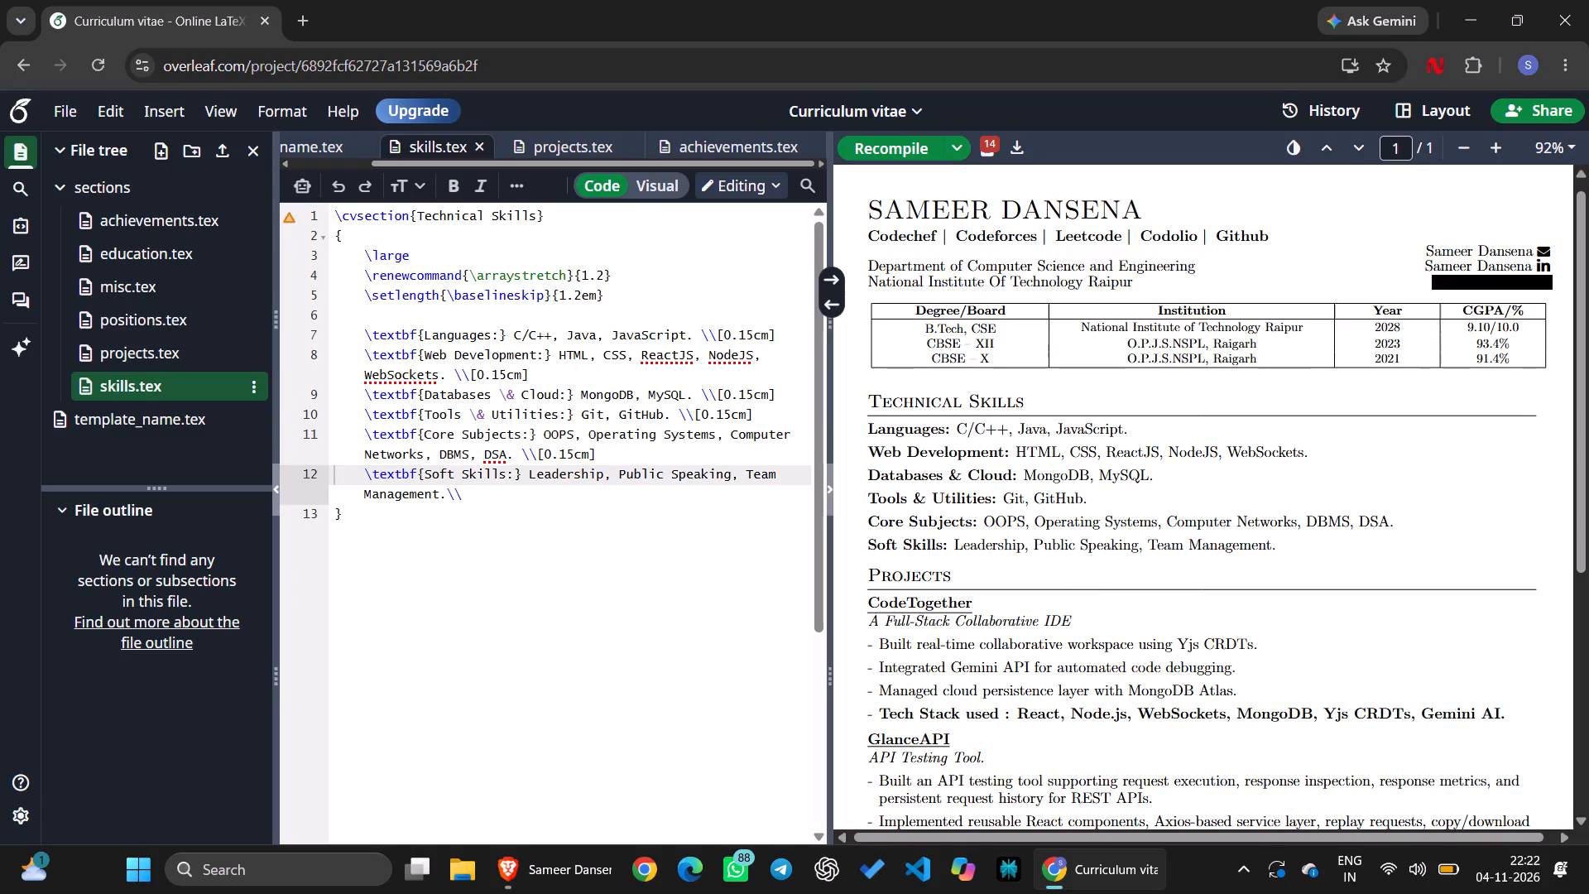
Check the skills.tex source against the compiled preview and review the whole CV page once more.
{"action": "left_click", "coordinate": [516, 527]}
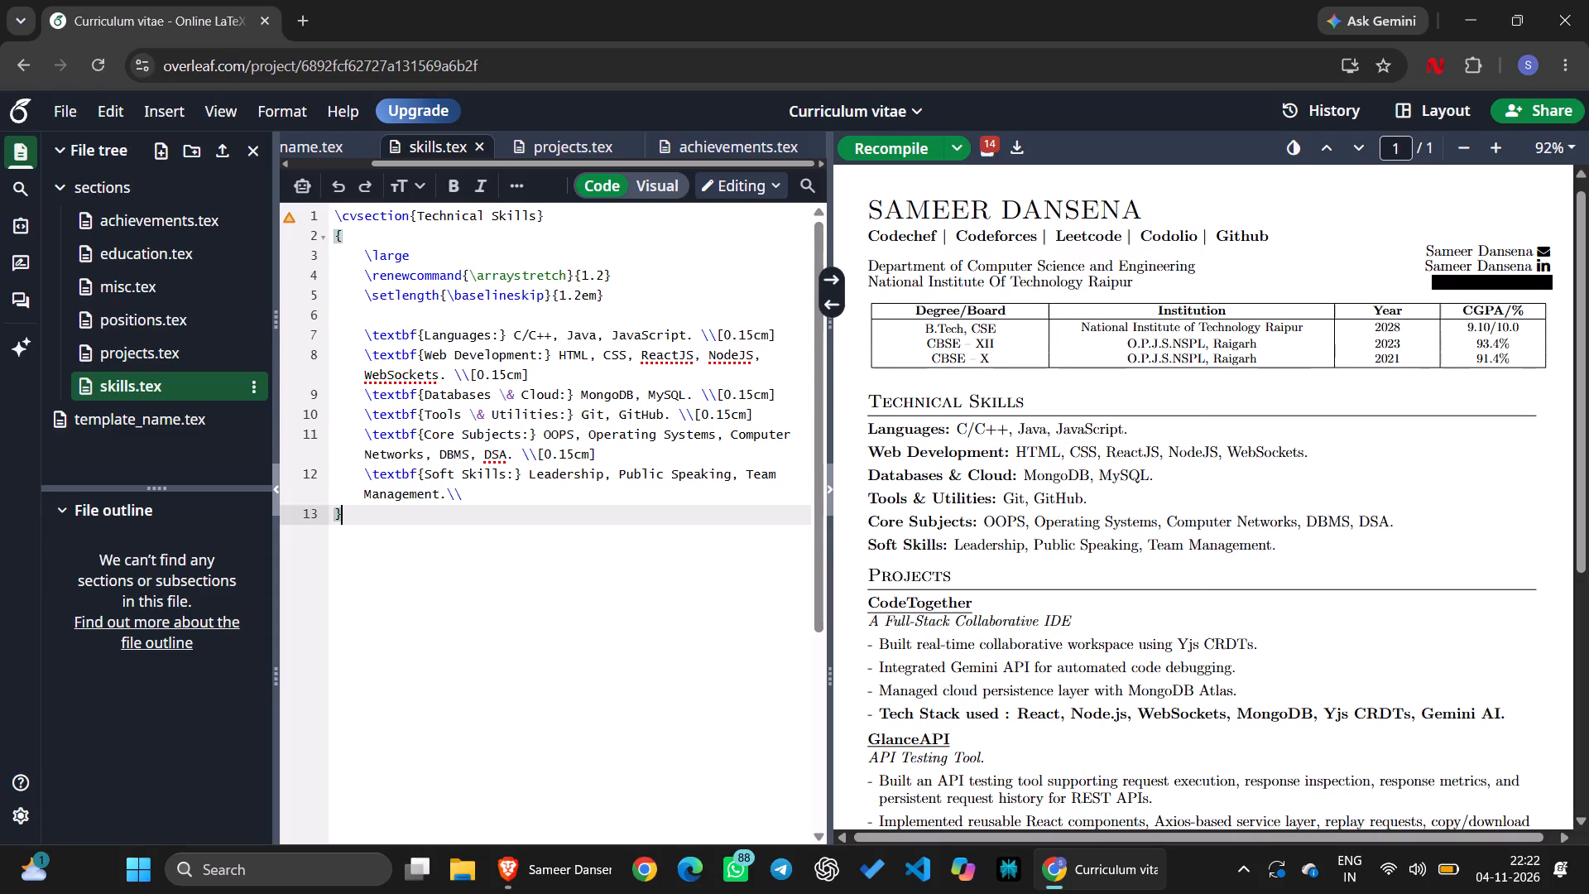
{"action": "left_click", "coordinate": [696, 393]}
{"action": "scroll", "coordinate": [1155, 603], "scroll_direction": "up", "scroll_amount": 1}
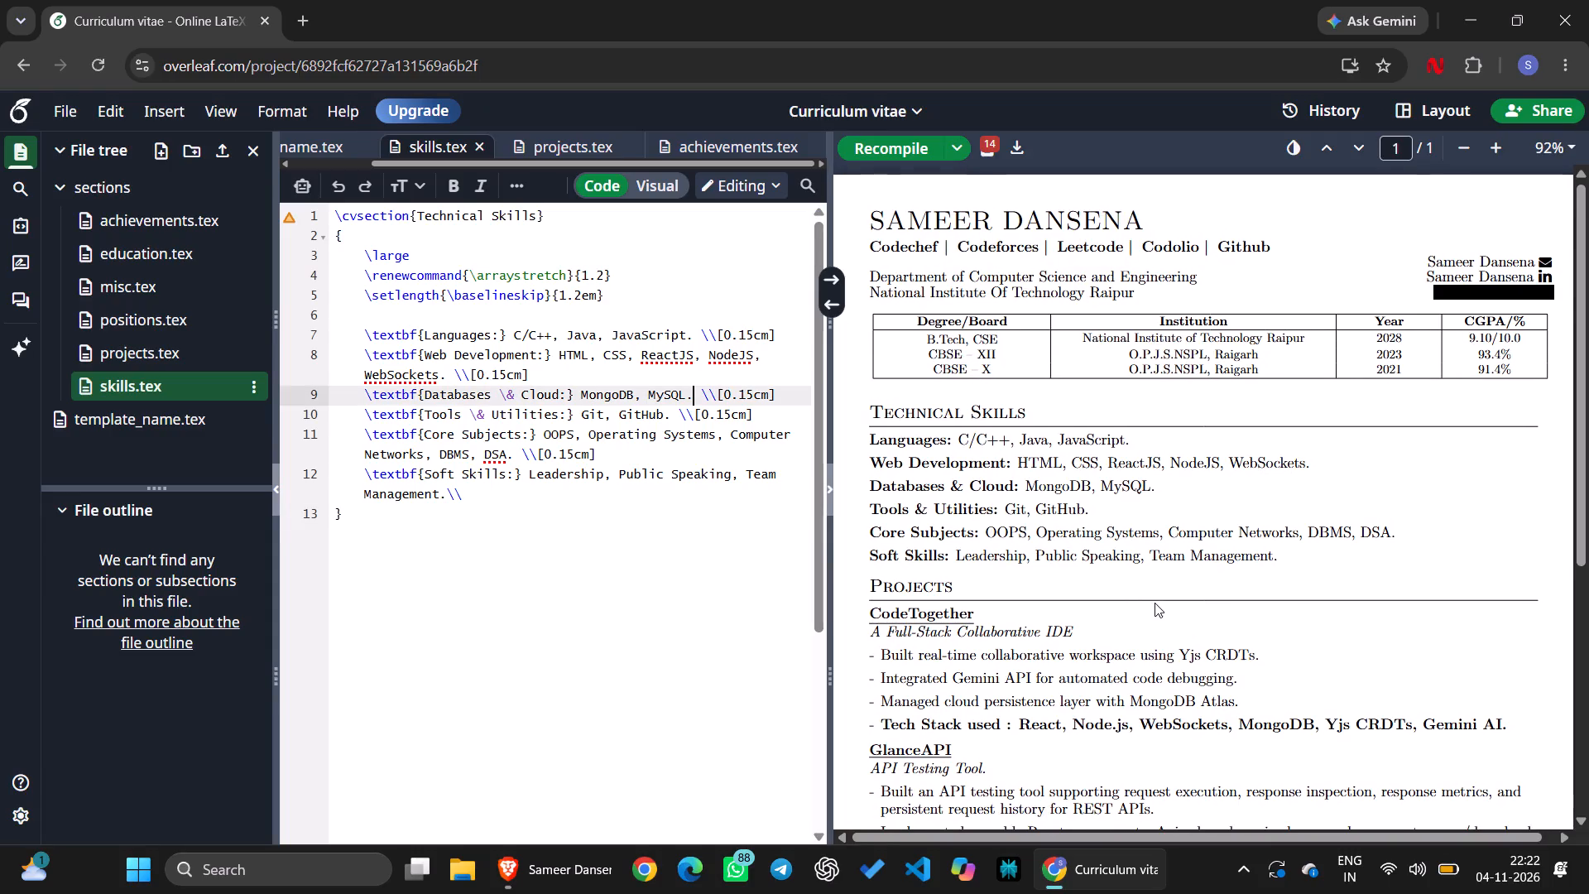
{"action": "left_click", "coordinate": [506, 551]}
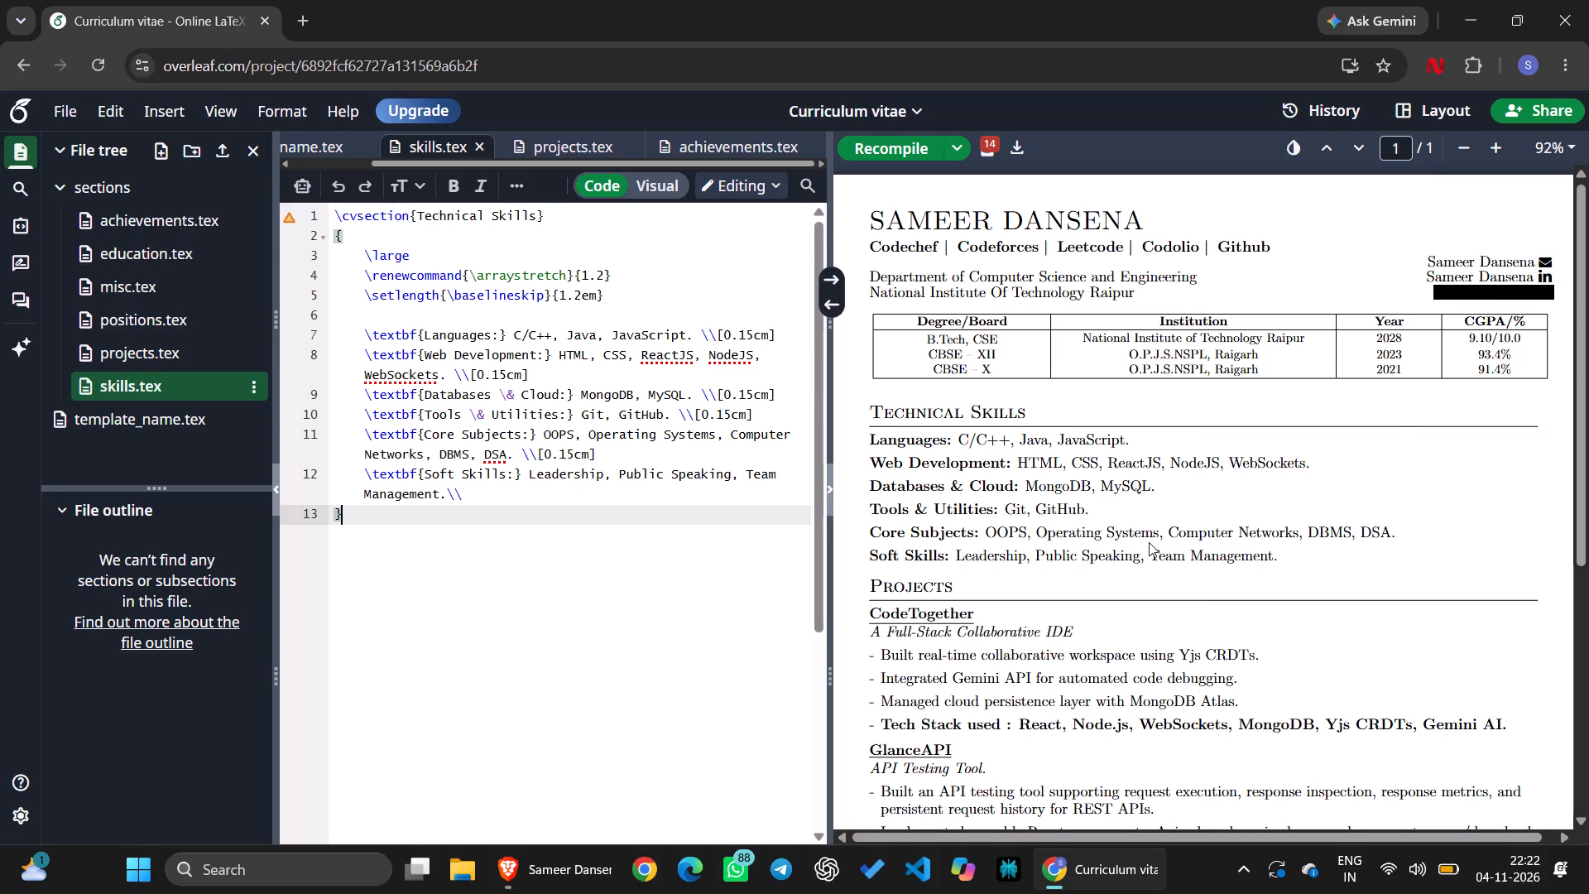
{"action": "scroll", "coordinate": [1149, 542], "scroll_direction": "down", "scroll_amount": 2}
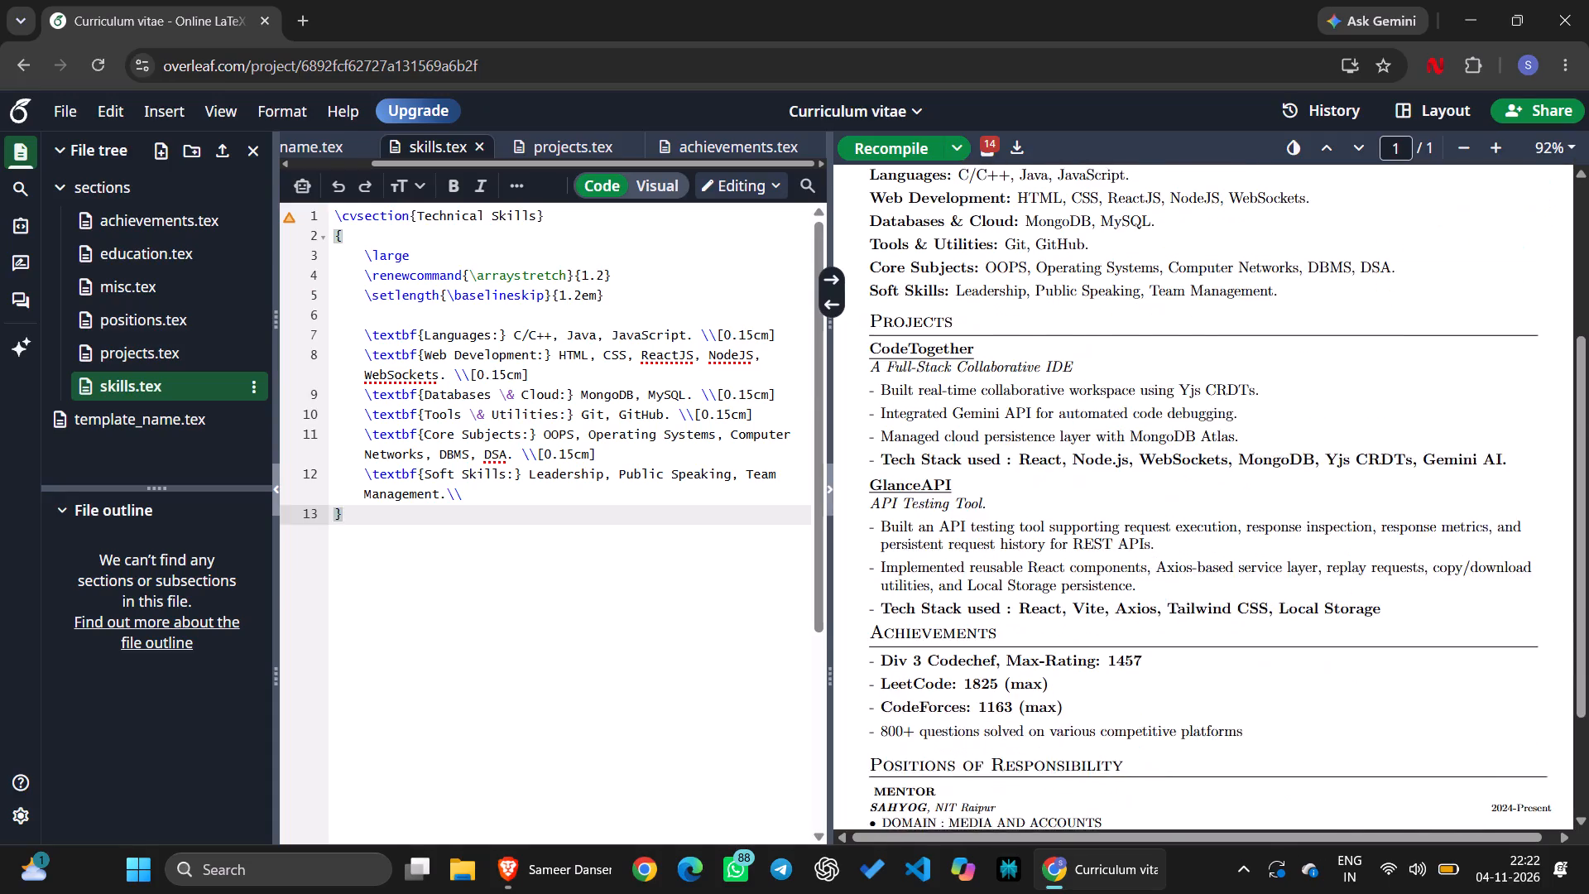
{"action": "scroll", "coordinate": [1149, 542], "scroll_direction": "down", "scroll_amount": 2}
{"action": "scroll", "coordinate": [1149, 542], "scroll_direction": "up", "scroll_amount": 1}
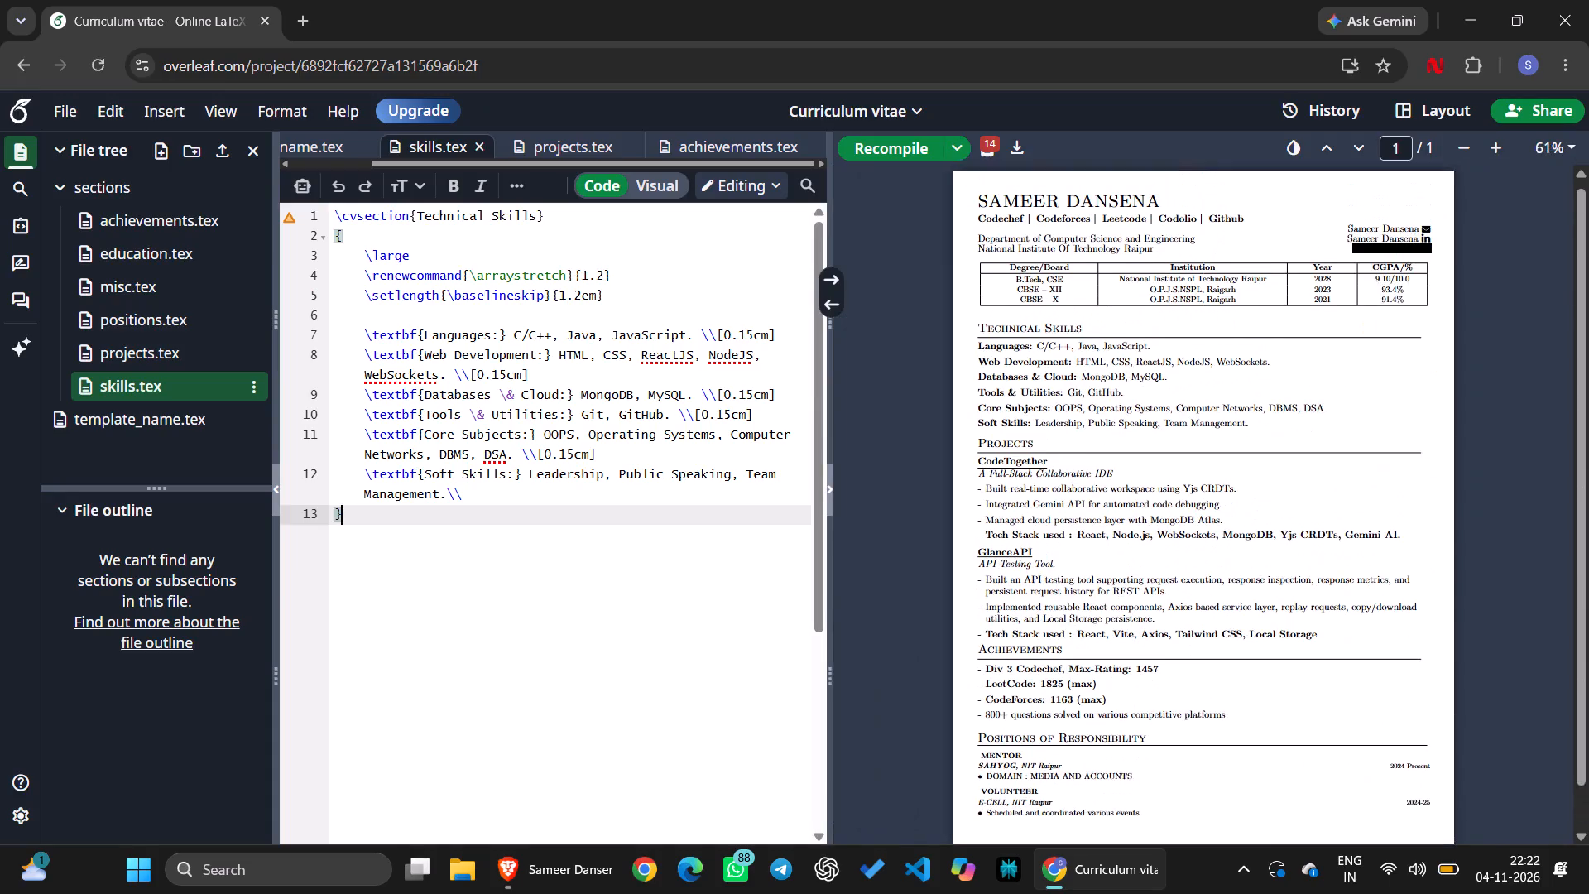
{"action": "scroll", "coordinate": [1149, 542], "scroll_direction": "up", "scroll_amount": 1}
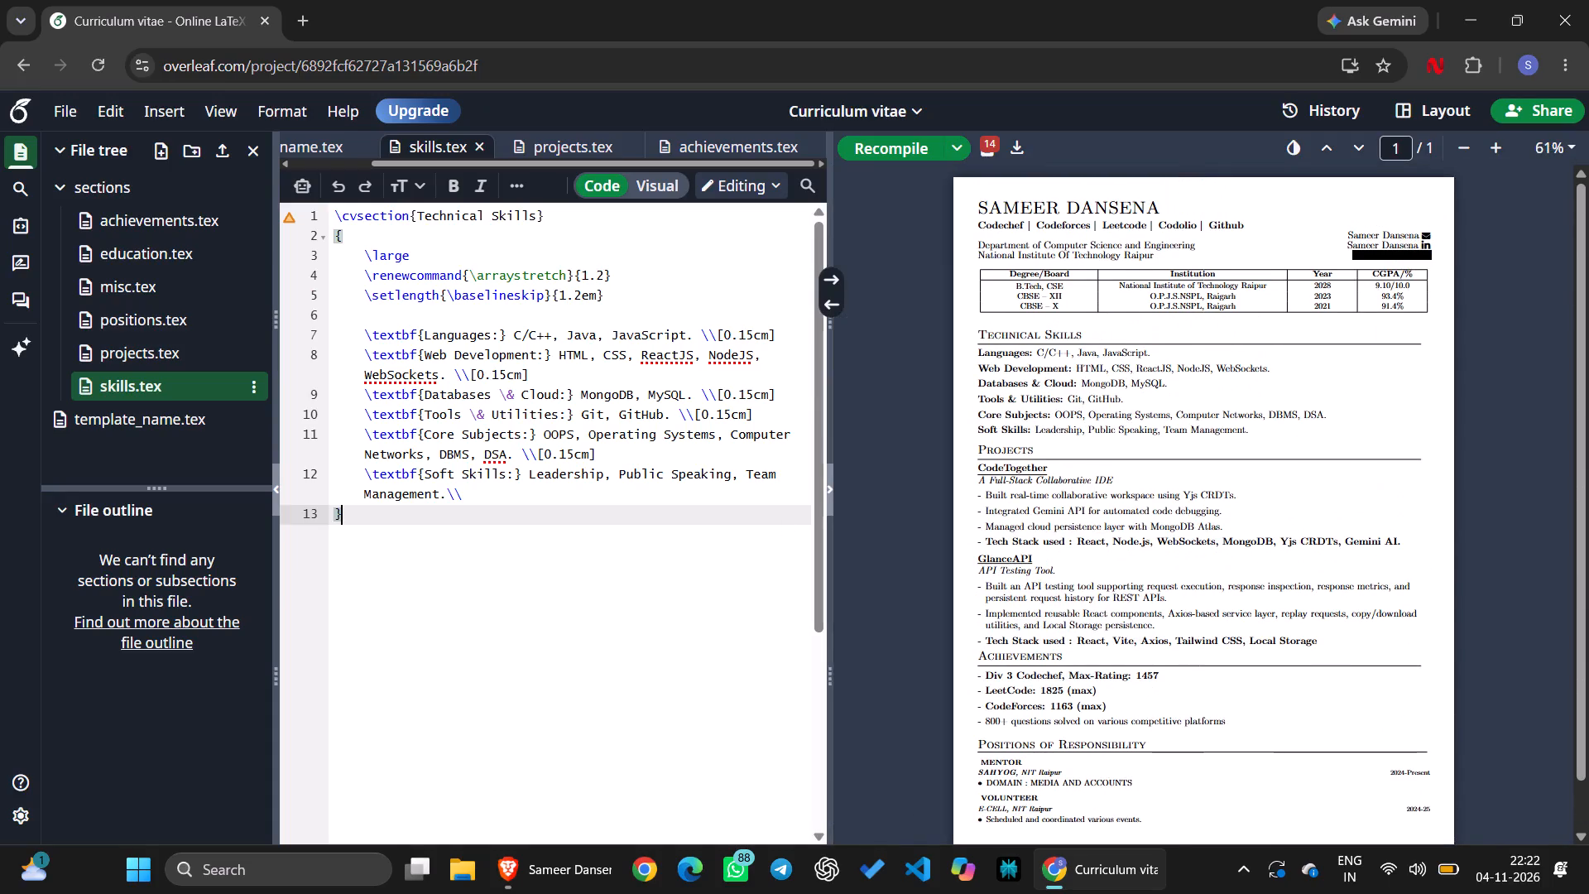
{"action": "scroll", "coordinate": [540, 605], "scroll_direction": "down", "scroll_amount": 1}
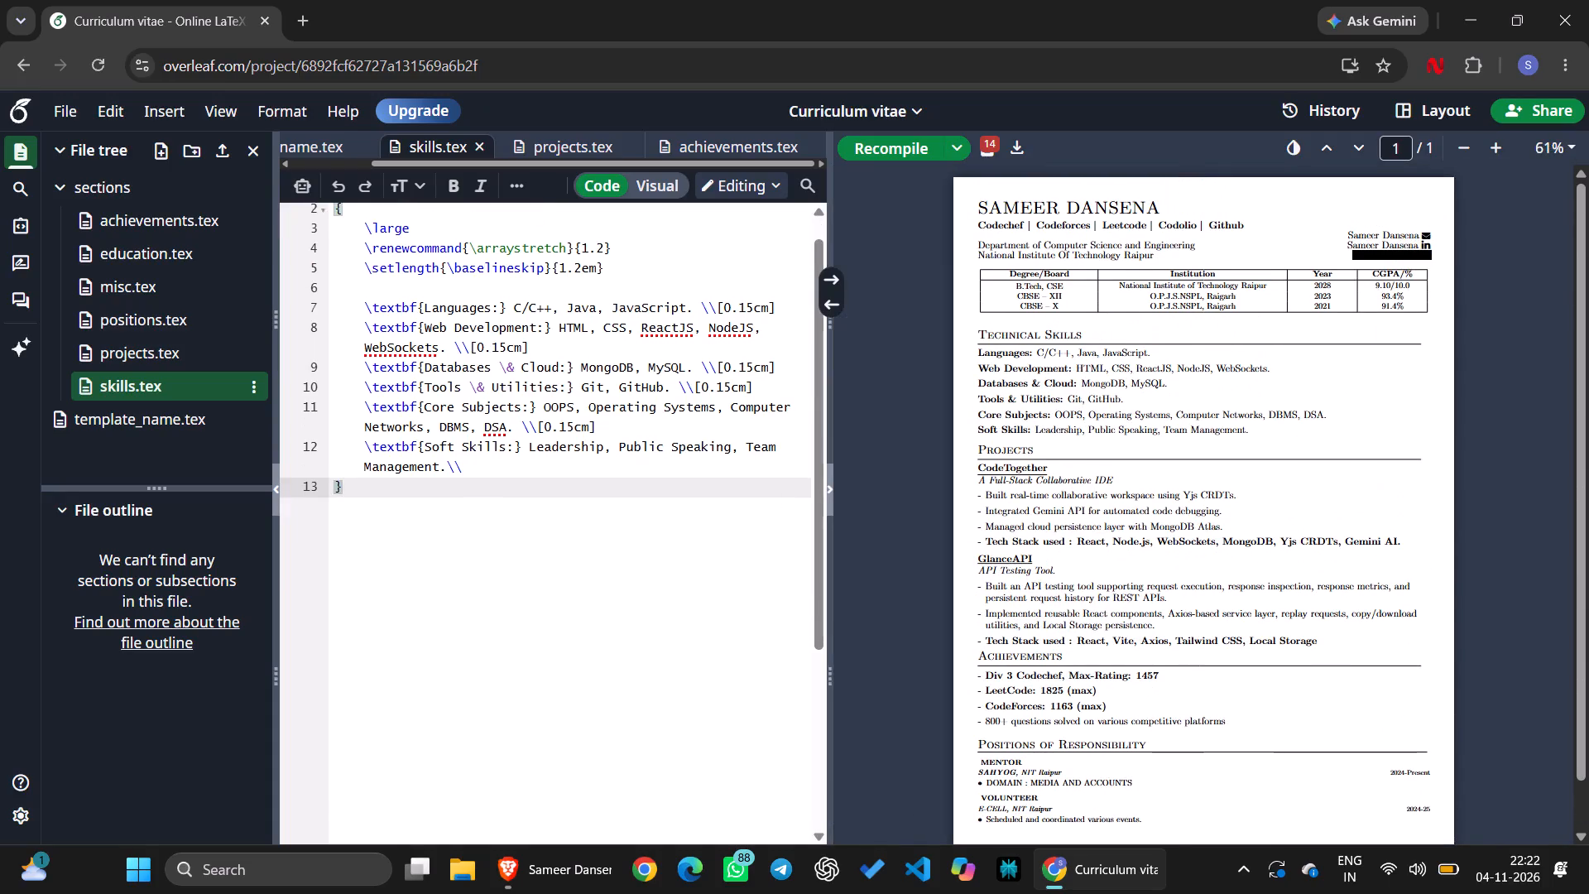
Download the compiled CV as a PDF.
{"action": "left_click", "coordinate": [1025, 144]}
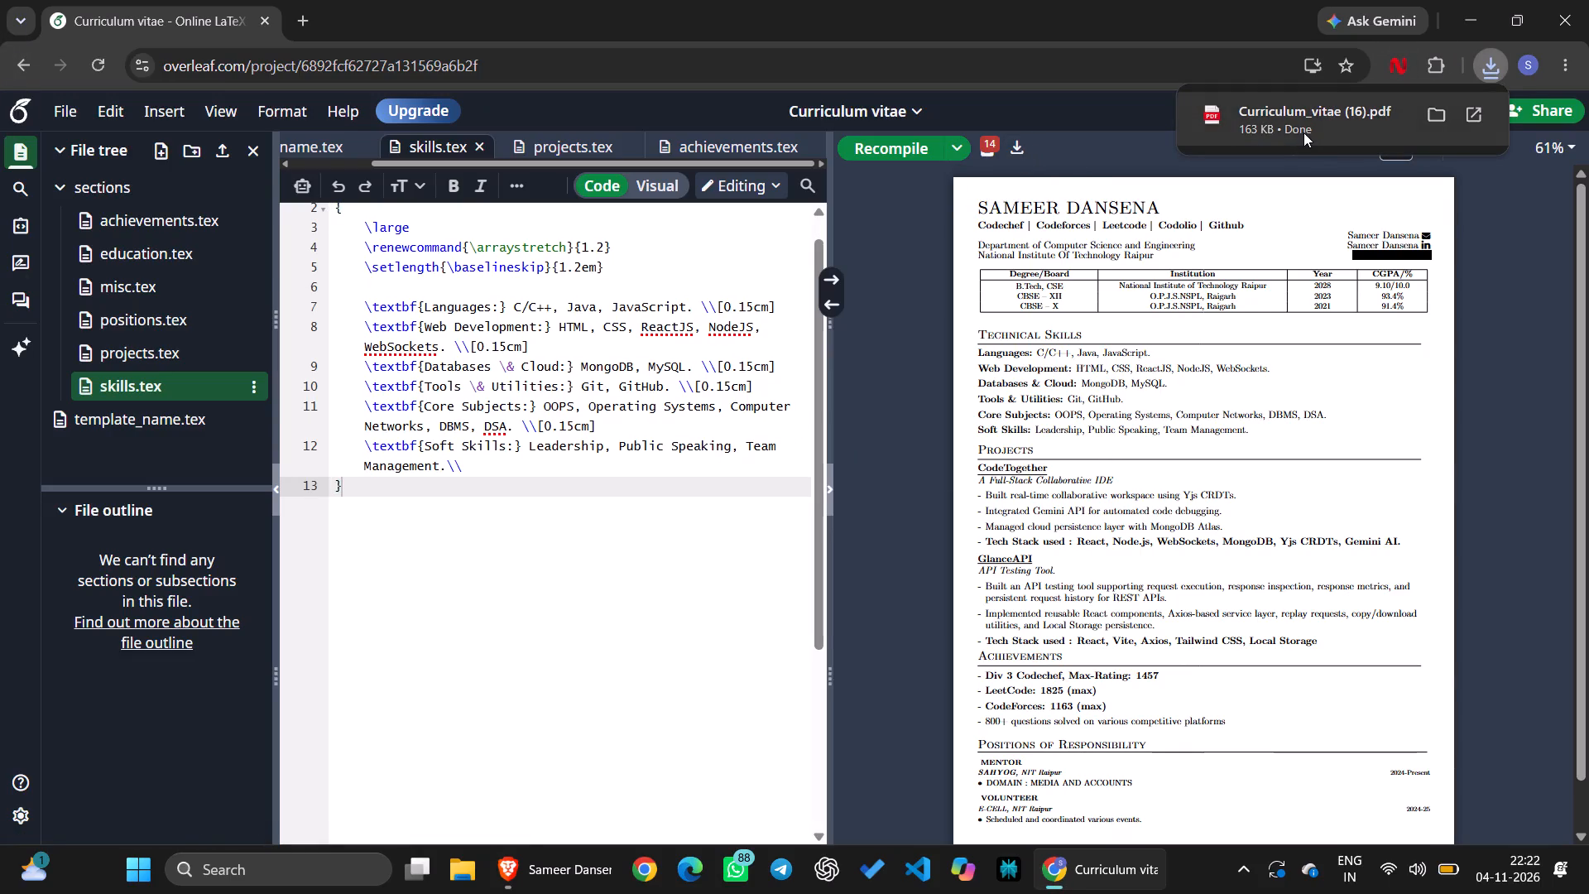
Open the downloaded CV PDF to check it, and close its Acrobat window.
{"action": "left_click", "coordinate": [1303, 132]}
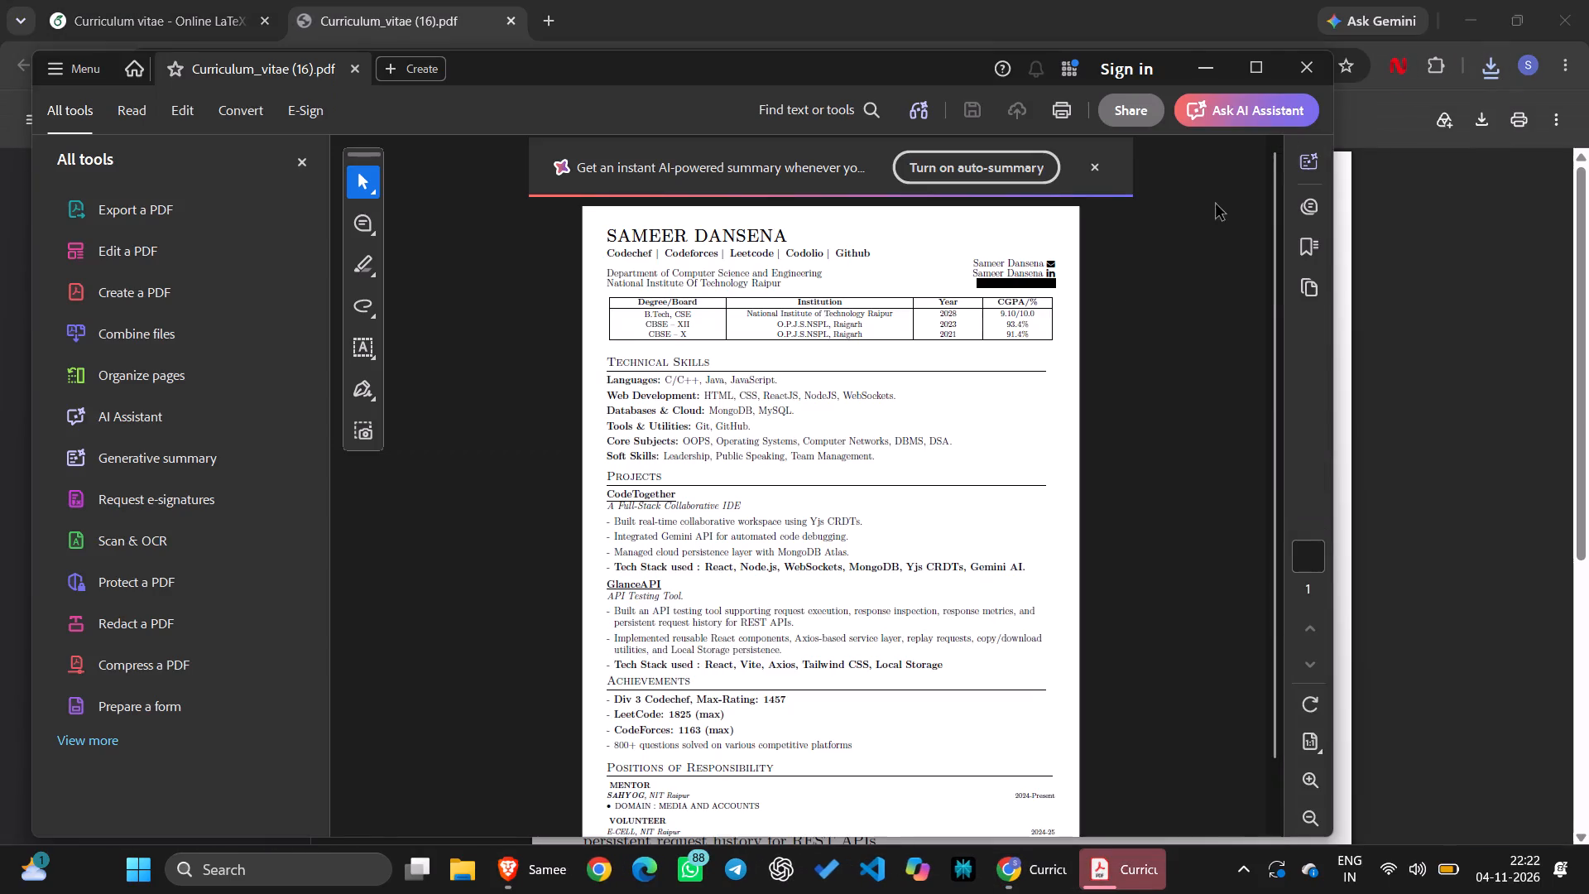
{"action": "left_click", "coordinate": [1297, 65]}
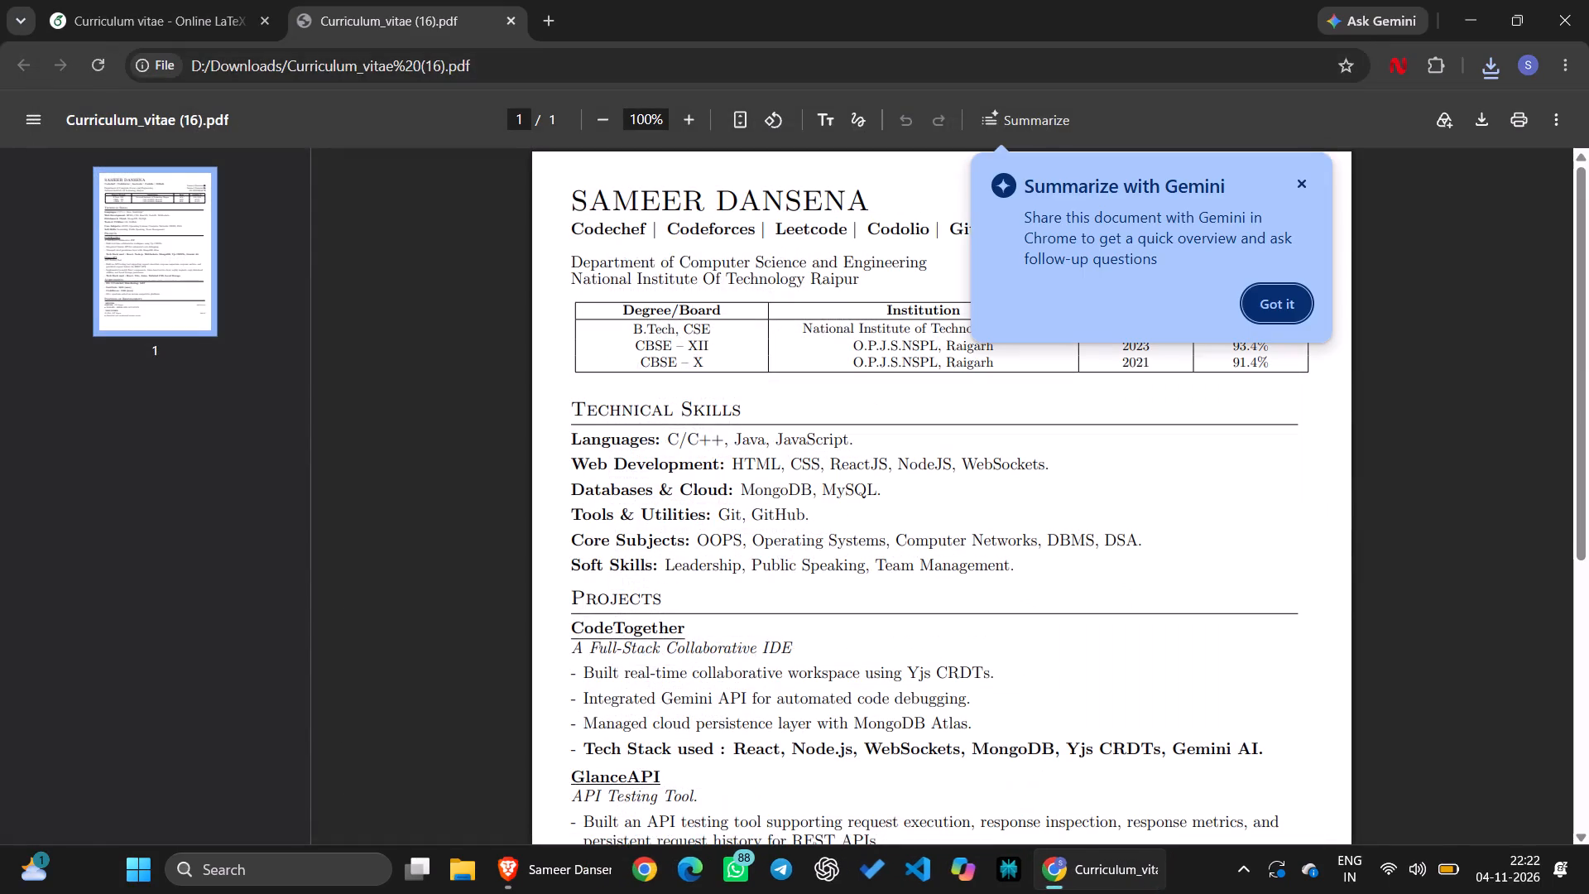
In File Explorer, rename the newly downloaded CV in the Downloads folder as resume.pdf.
{"action": "left_click", "coordinate": [461, 878]}
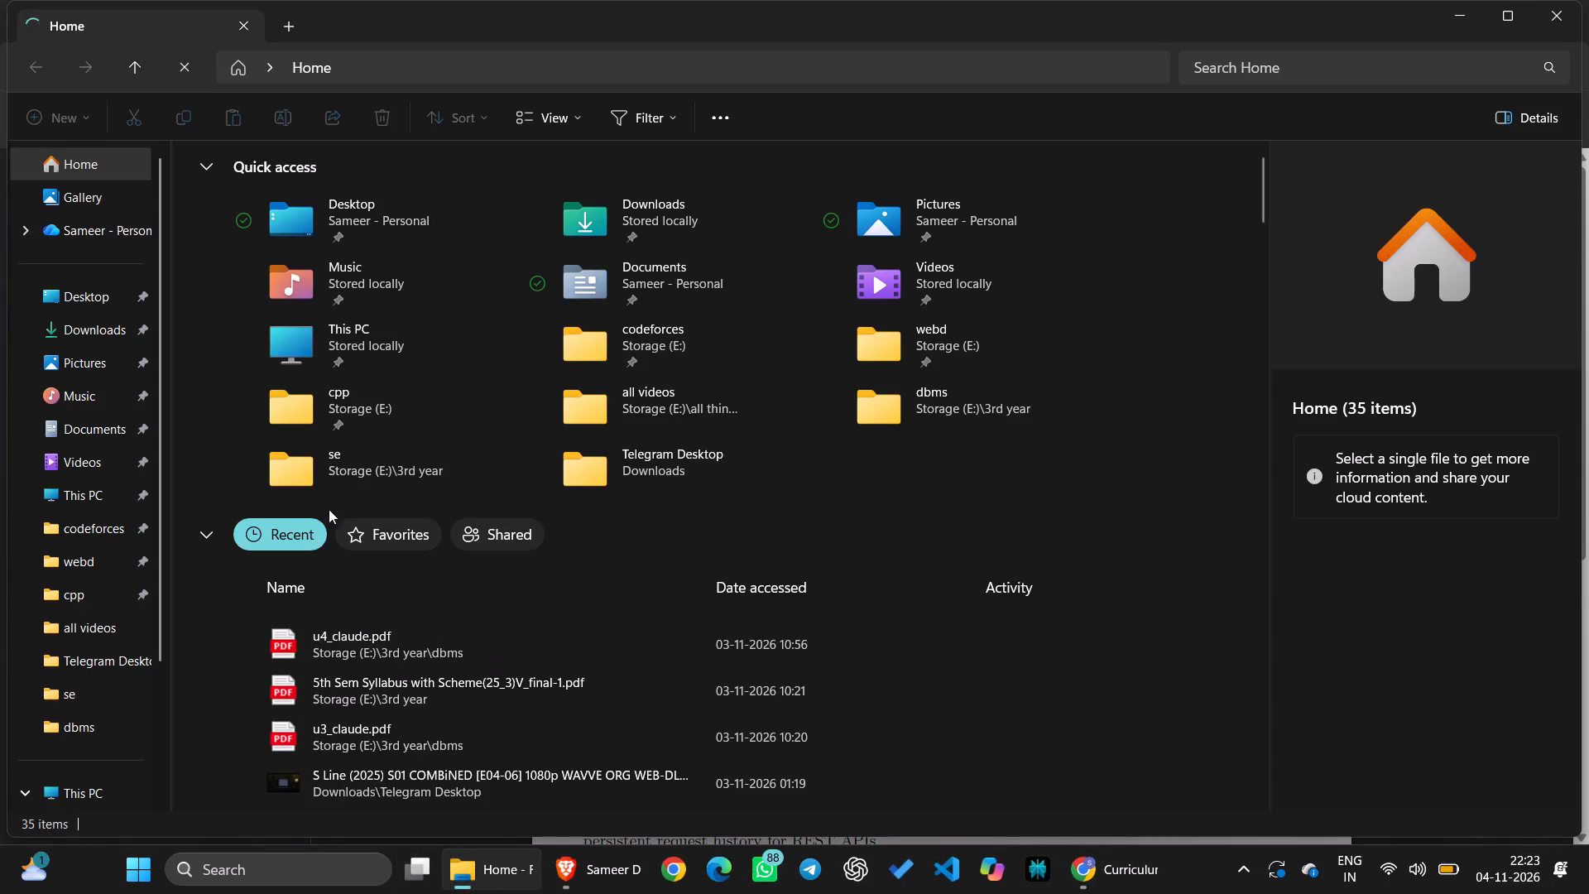
{"action": "left_click", "coordinate": [178, 79]}
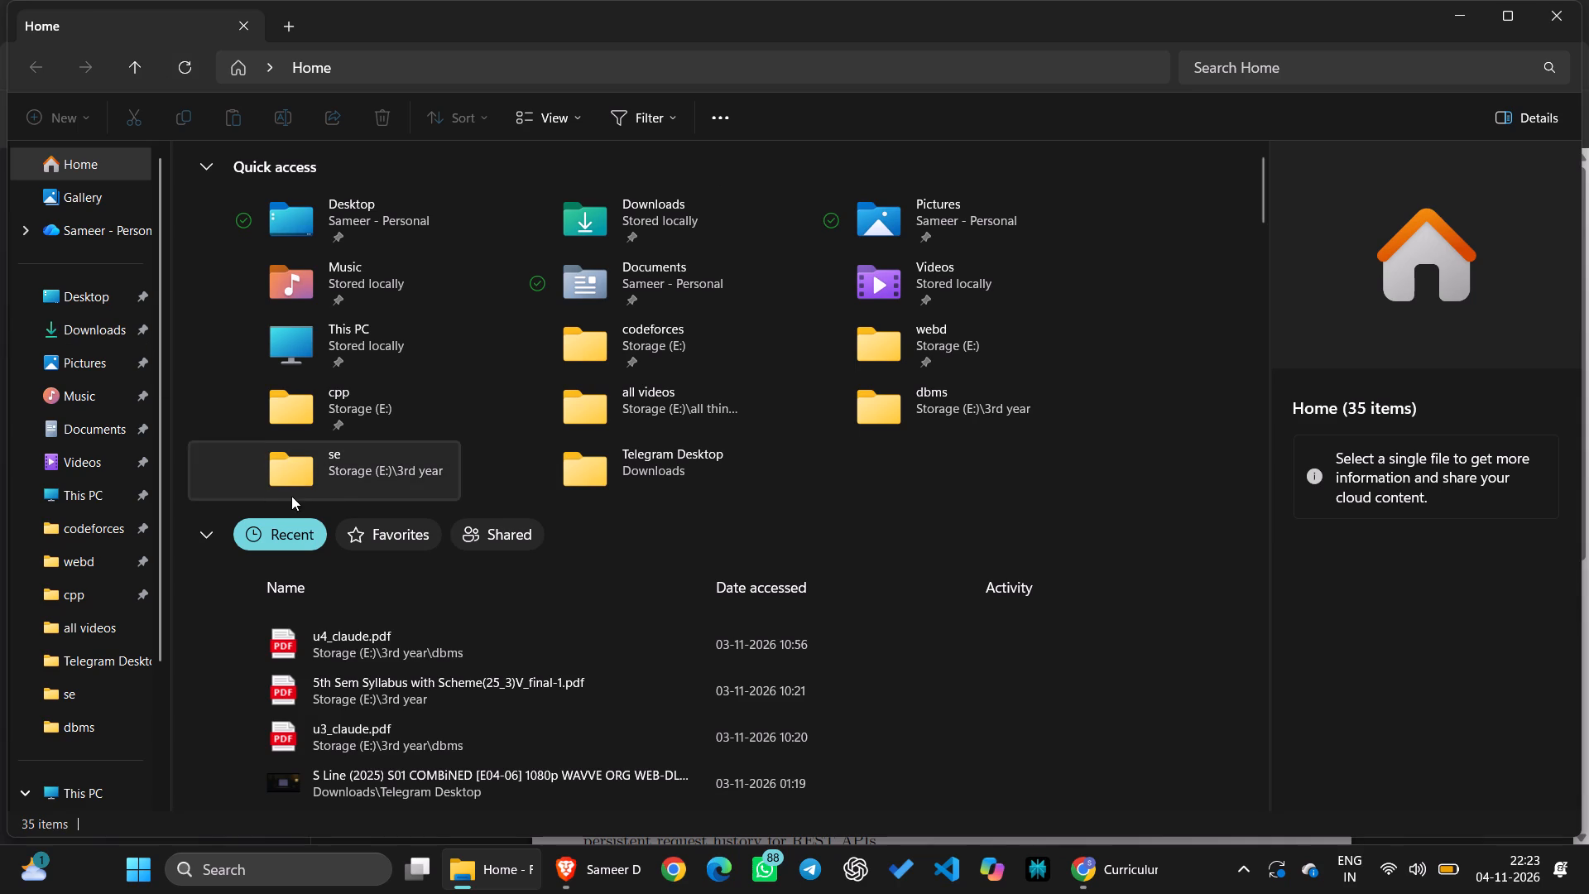
{"action": "double_click", "coordinate": [626, 210]}
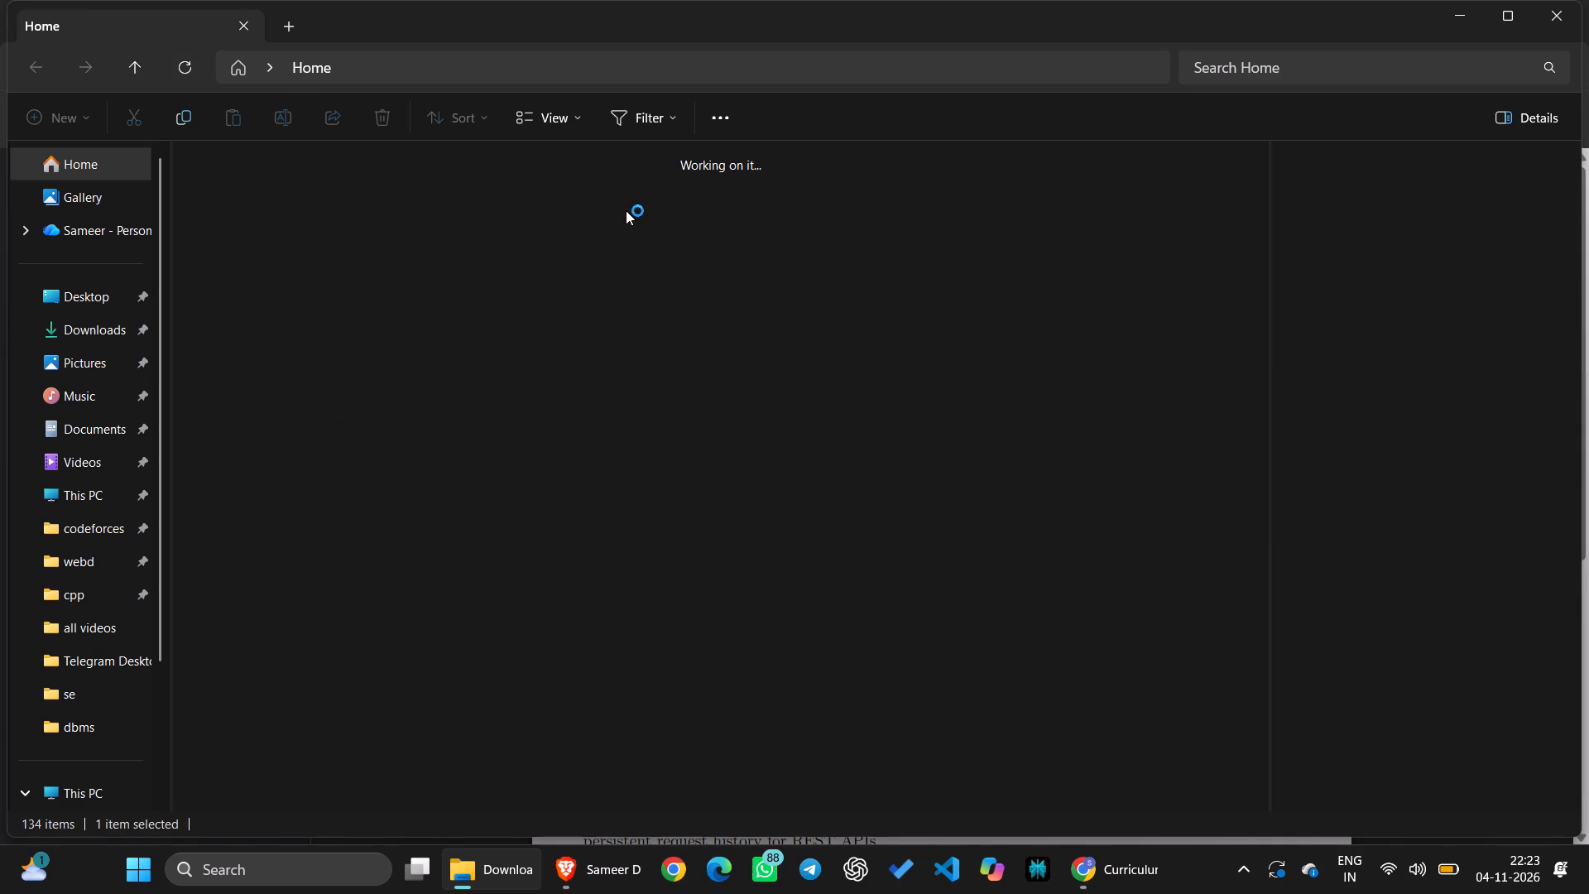
{"action": "left_click", "coordinate": [233, 257]}
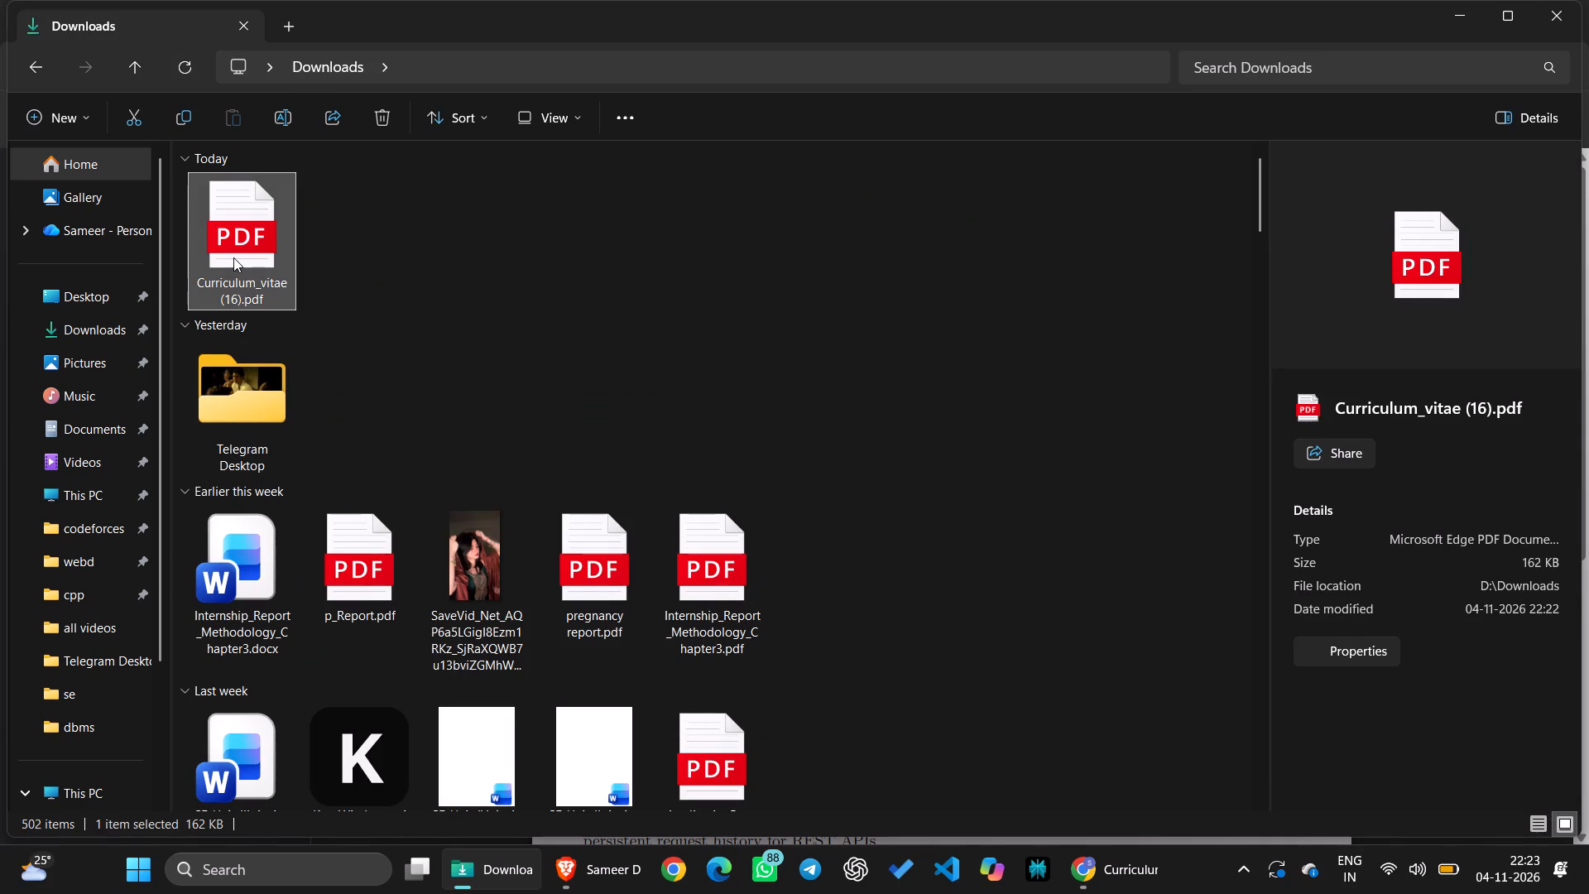
{"action": "key", "text": "F2"}
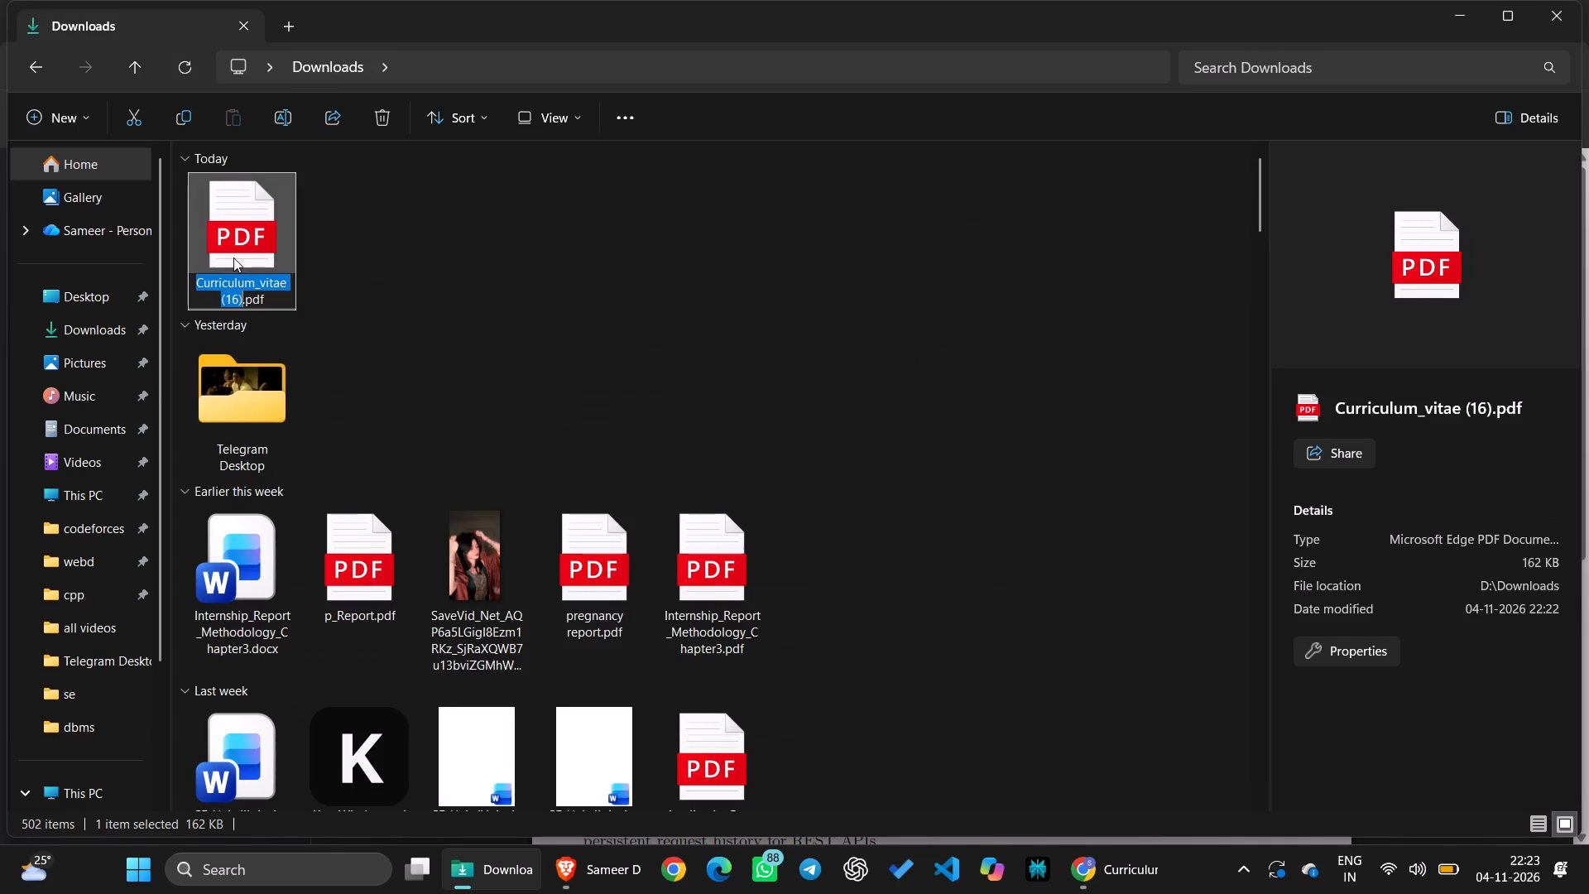
{"action": "key", "text": "BackSpace"}
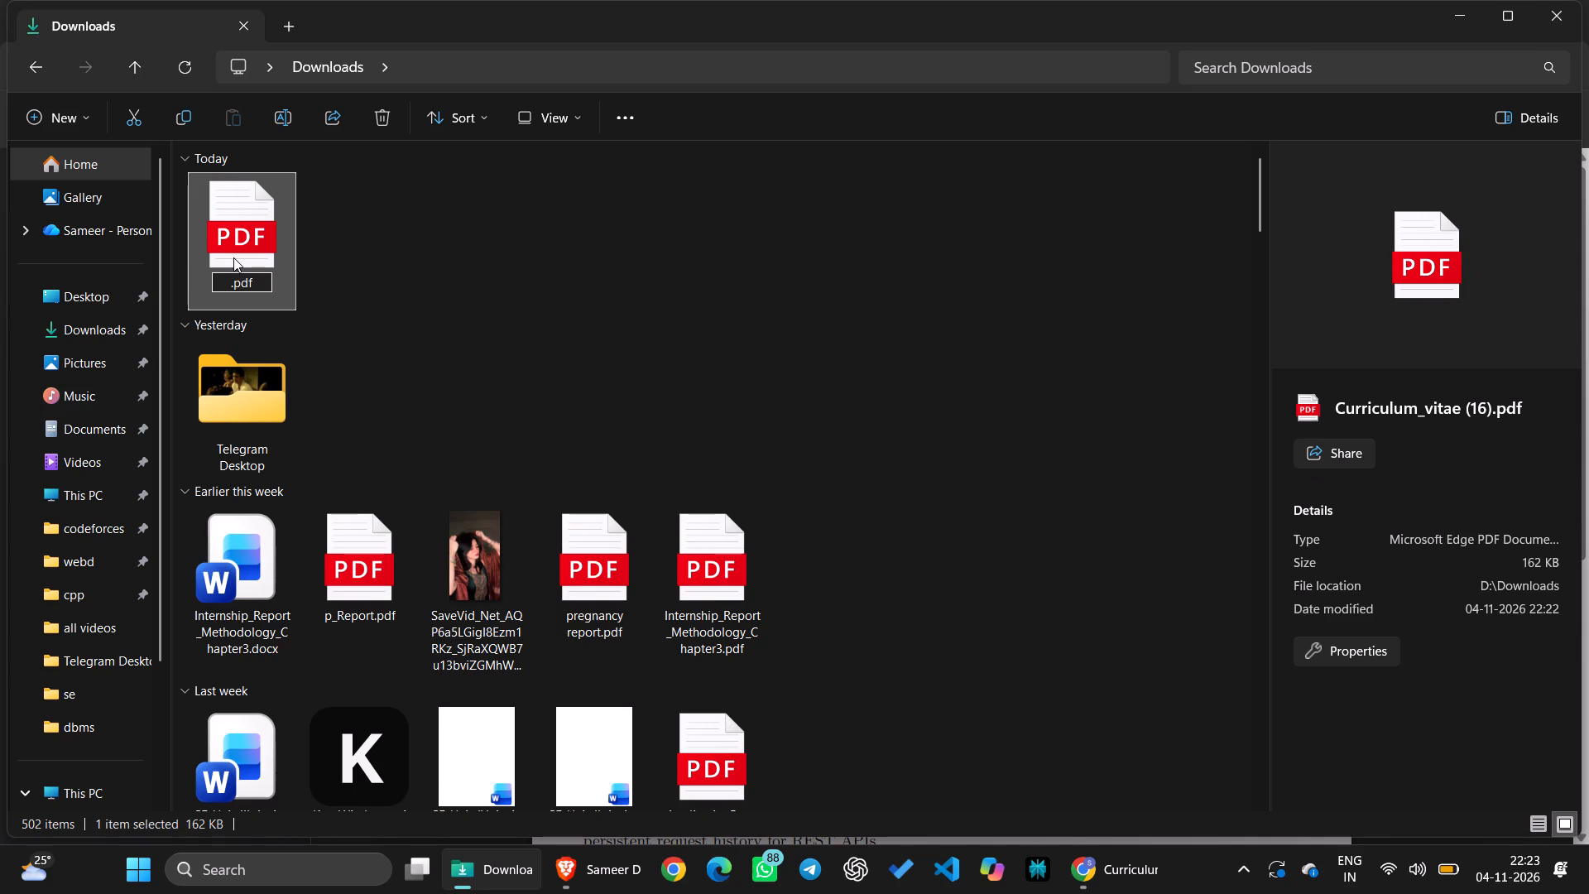
{"action": "type", "text": "resume"}
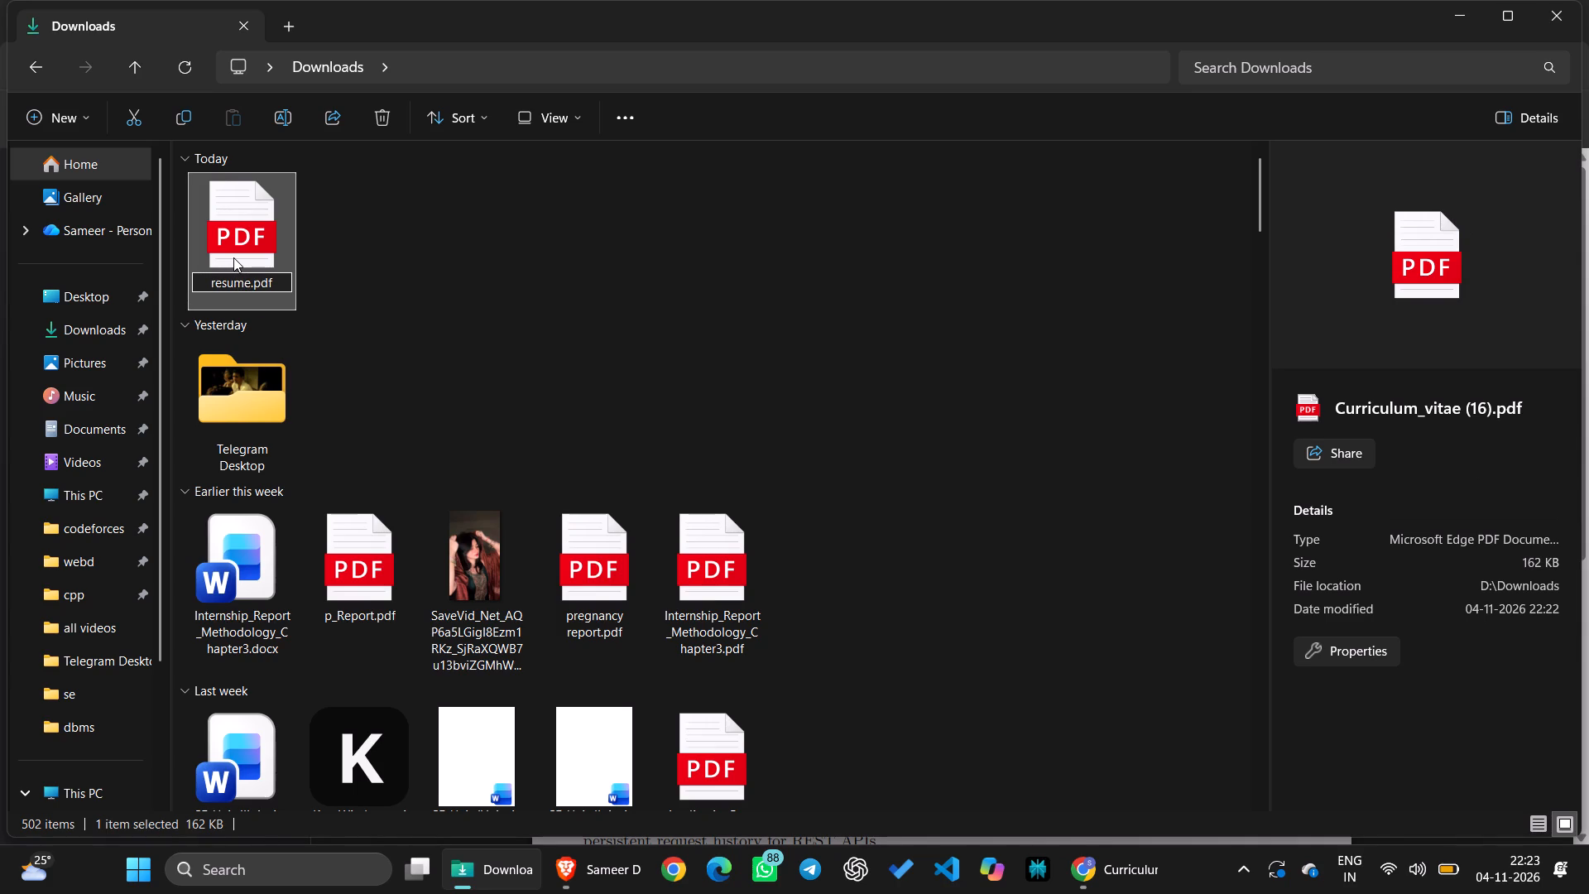
{"action": "key", "text": "Return"}
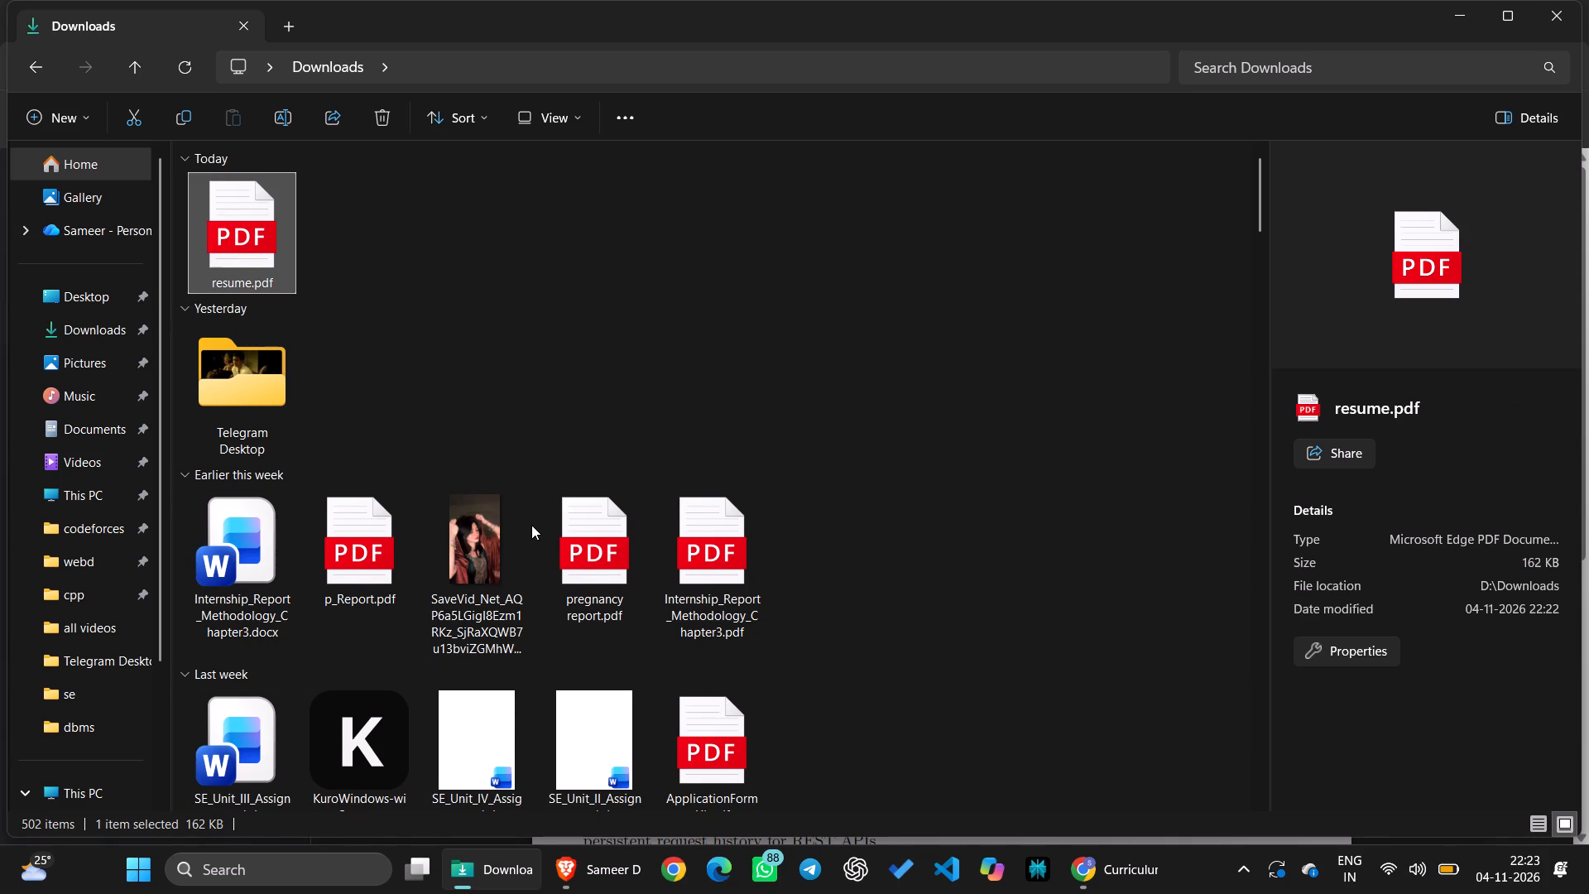
Switch to Brave, reload the Codolio profile and review its solved questions, contest history, rating graph and contest rankings.
{"action": "left_click", "coordinate": [586, 871]}
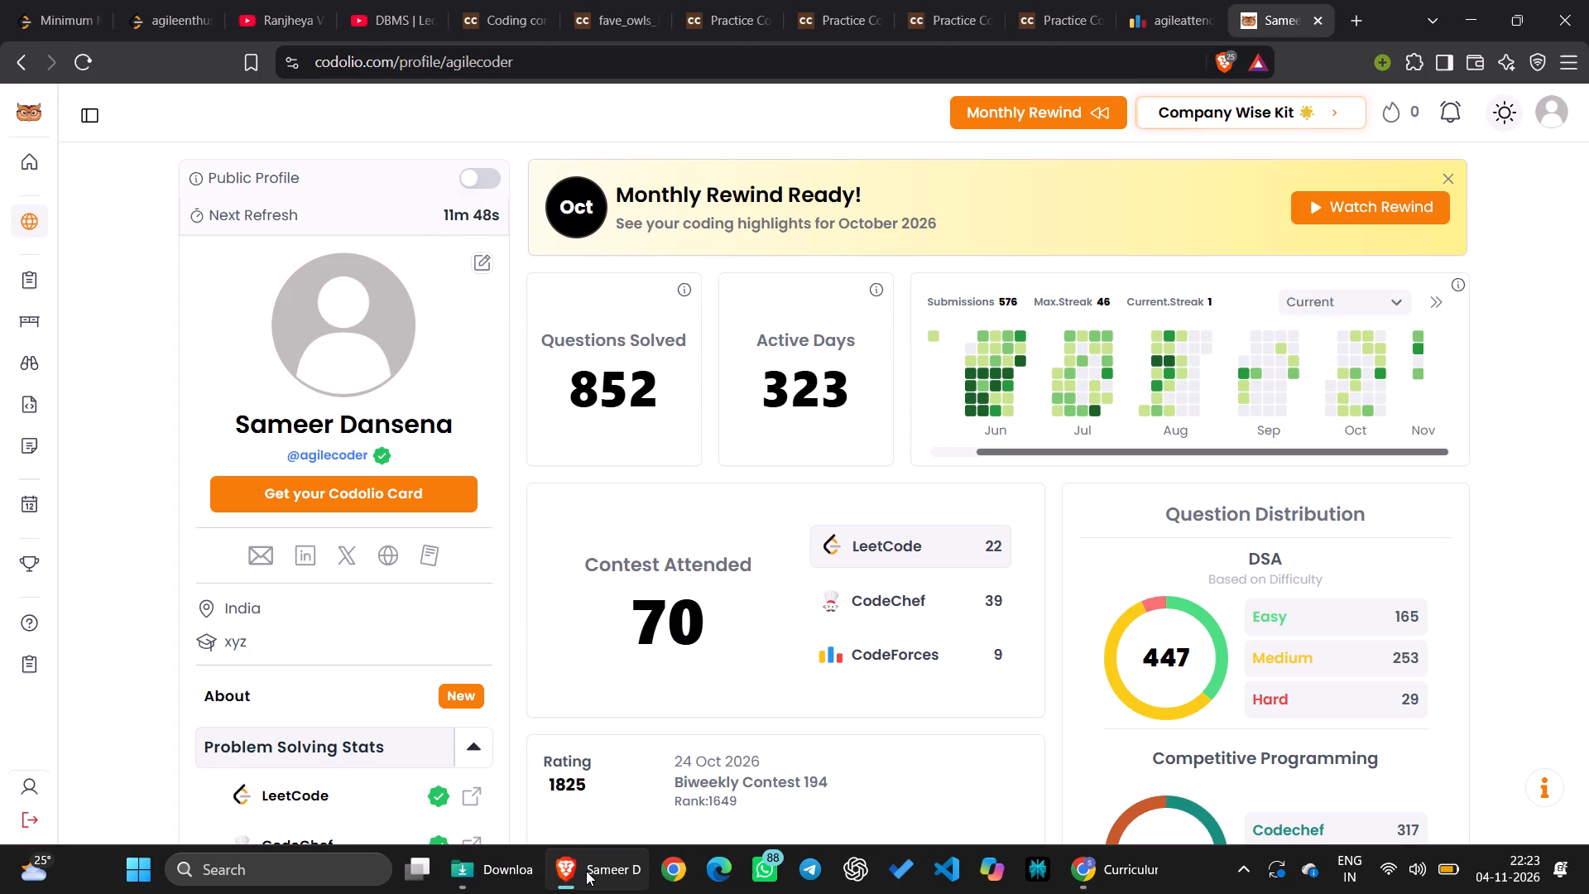
{"action": "scroll", "coordinate": [586, 871], "scroll_direction": "down", "scroll_amount": 1}
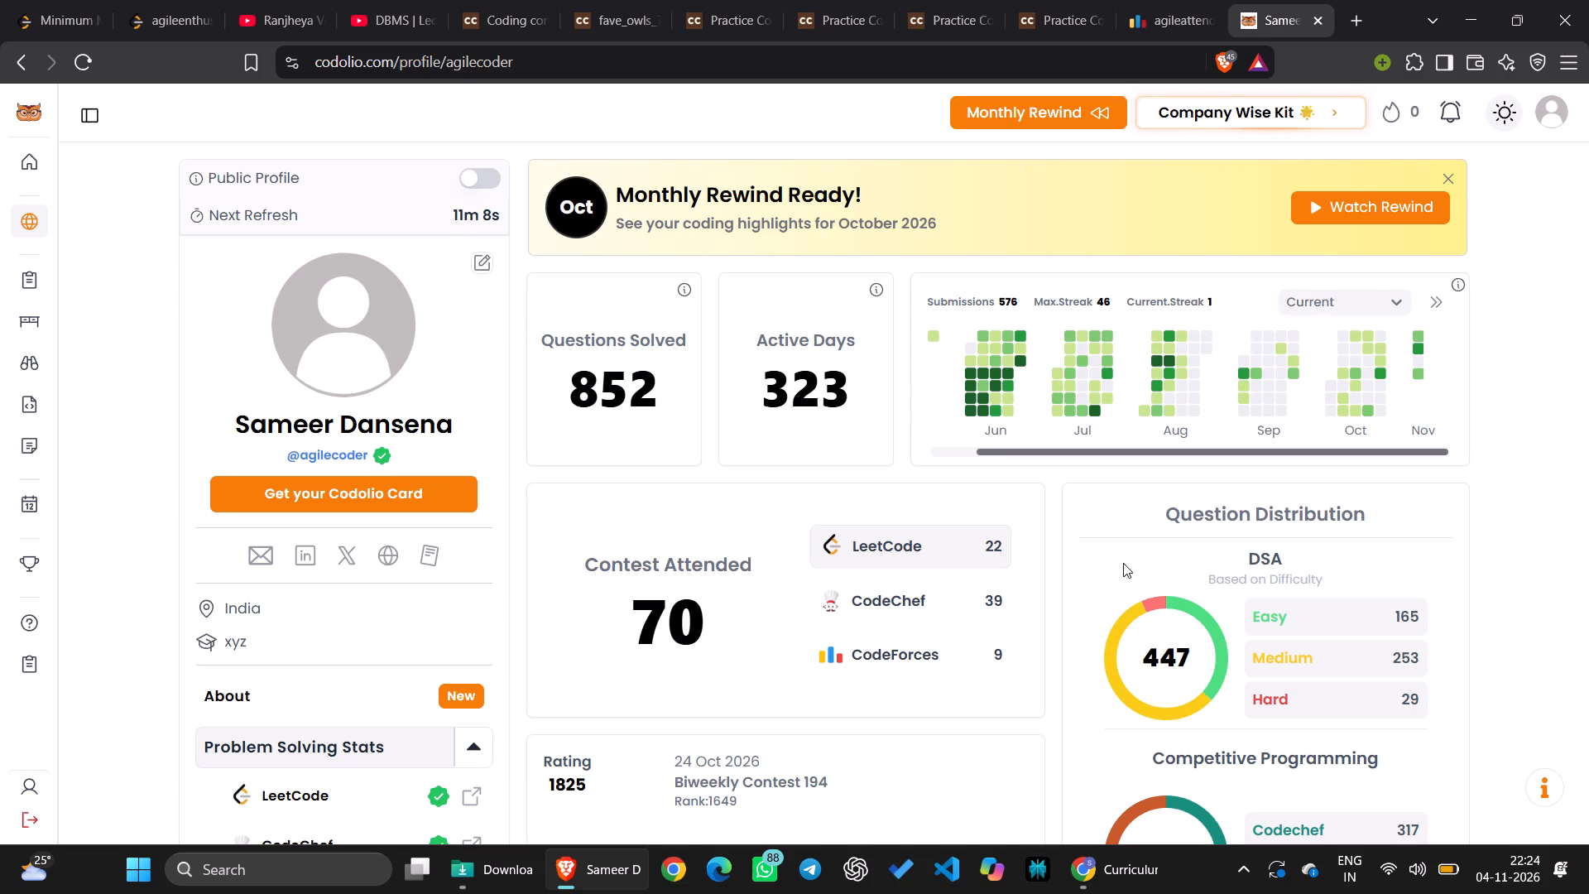
{"action": "left_click", "coordinate": [82, 57]}
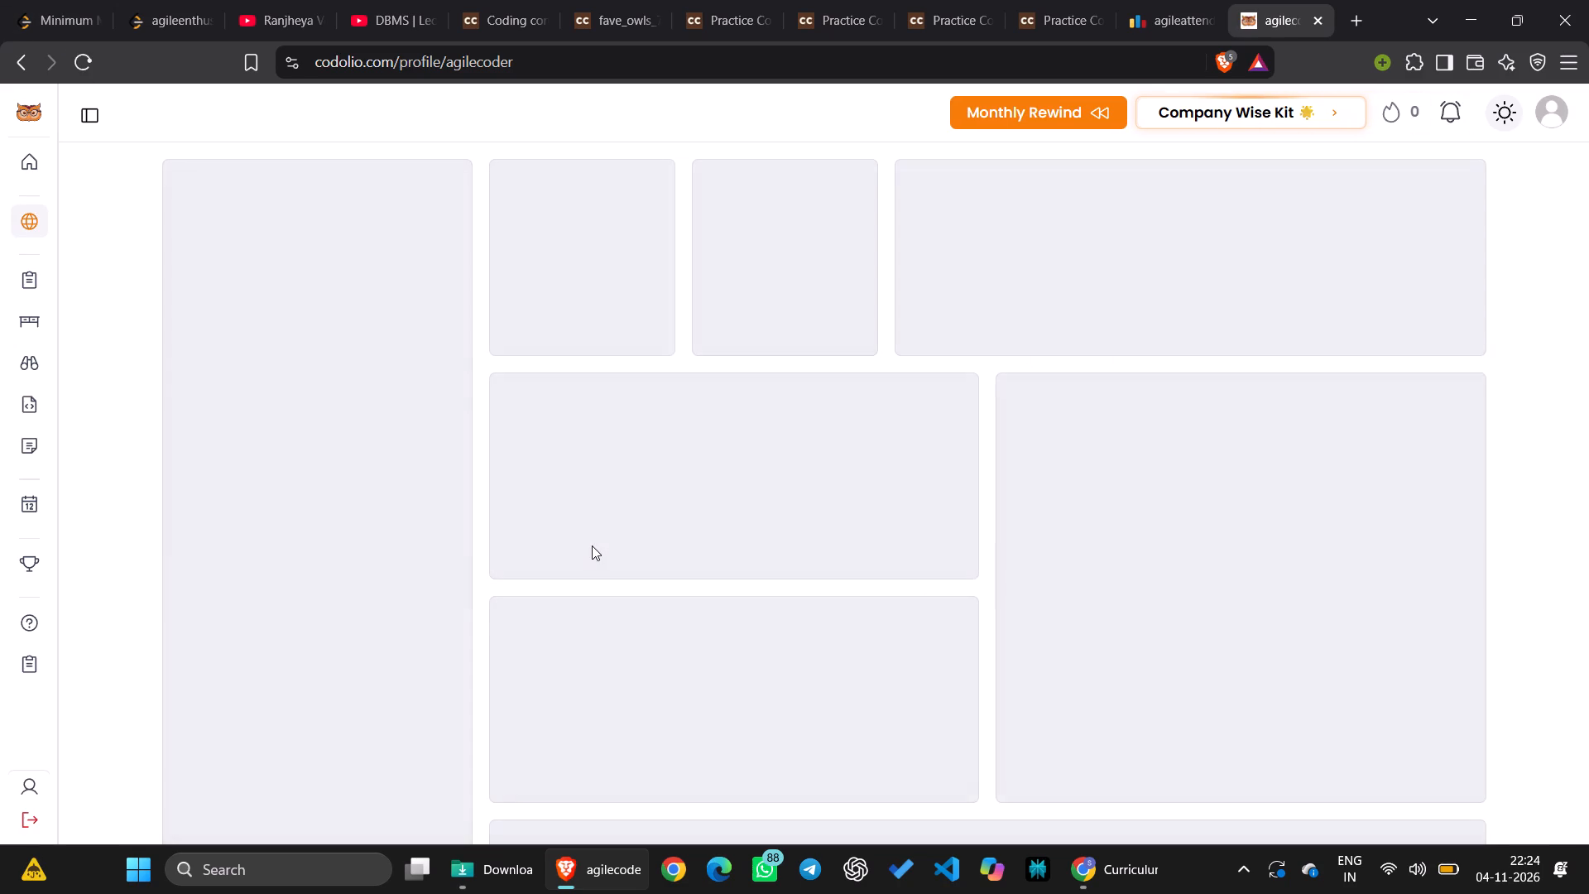
{"action": "scroll", "coordinate": [592, 546], "scroll_direction": "down", "scroll_amount": 1}
{"action": "scroll", "coordinate": [773, 647], "scroll_direction": "down", "scroll_amount": 1}
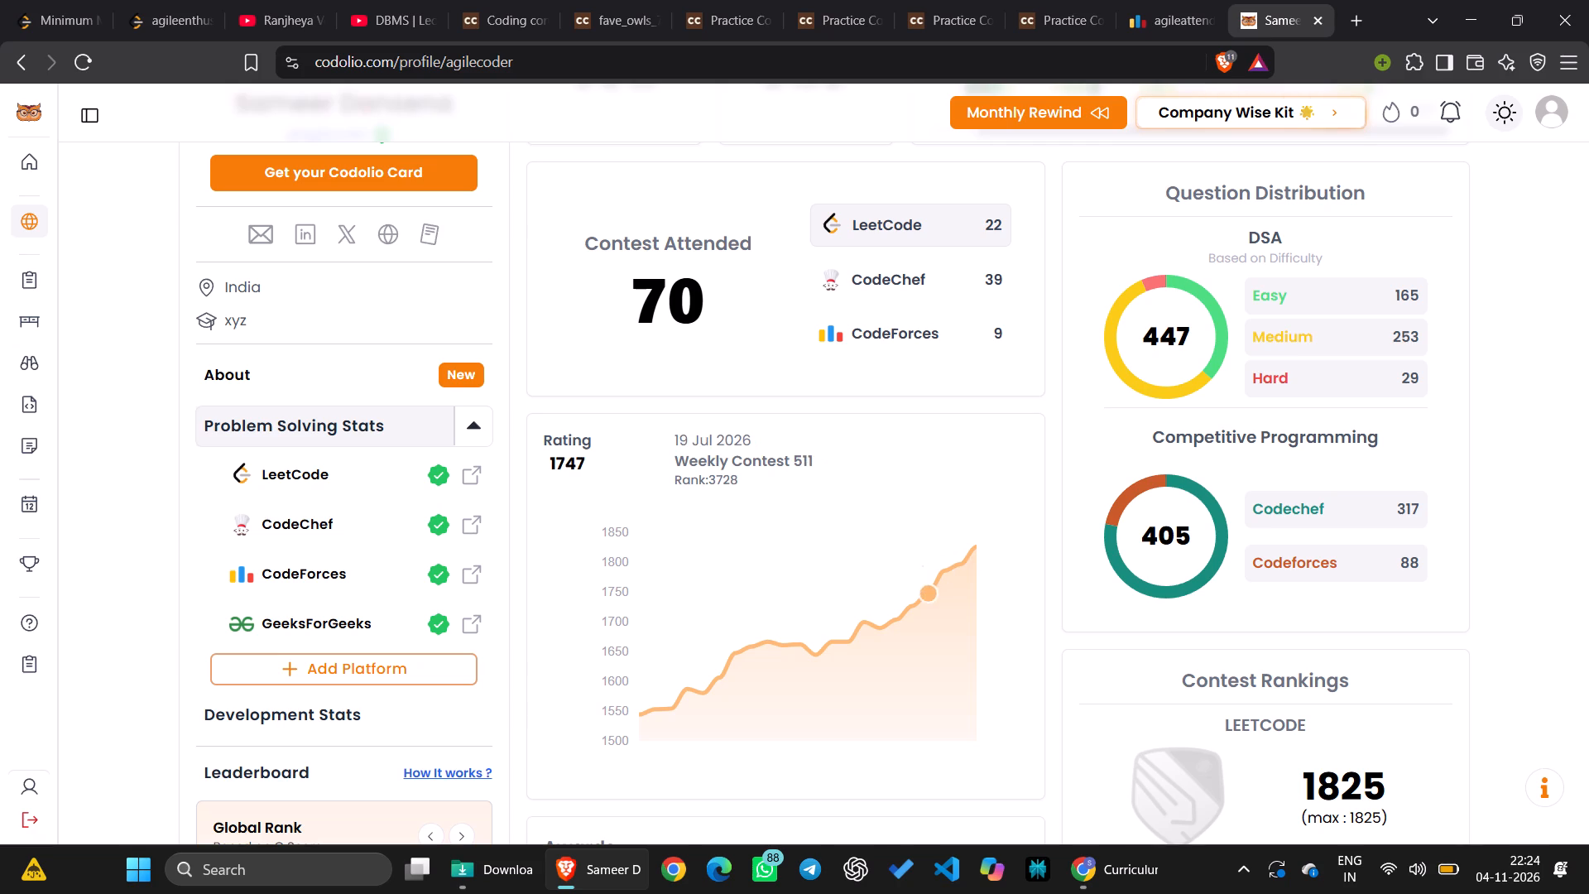
{"action": "scroll", "coordinate": [734, 627], "scroll_direction": "up", "scroll_amount": 8}
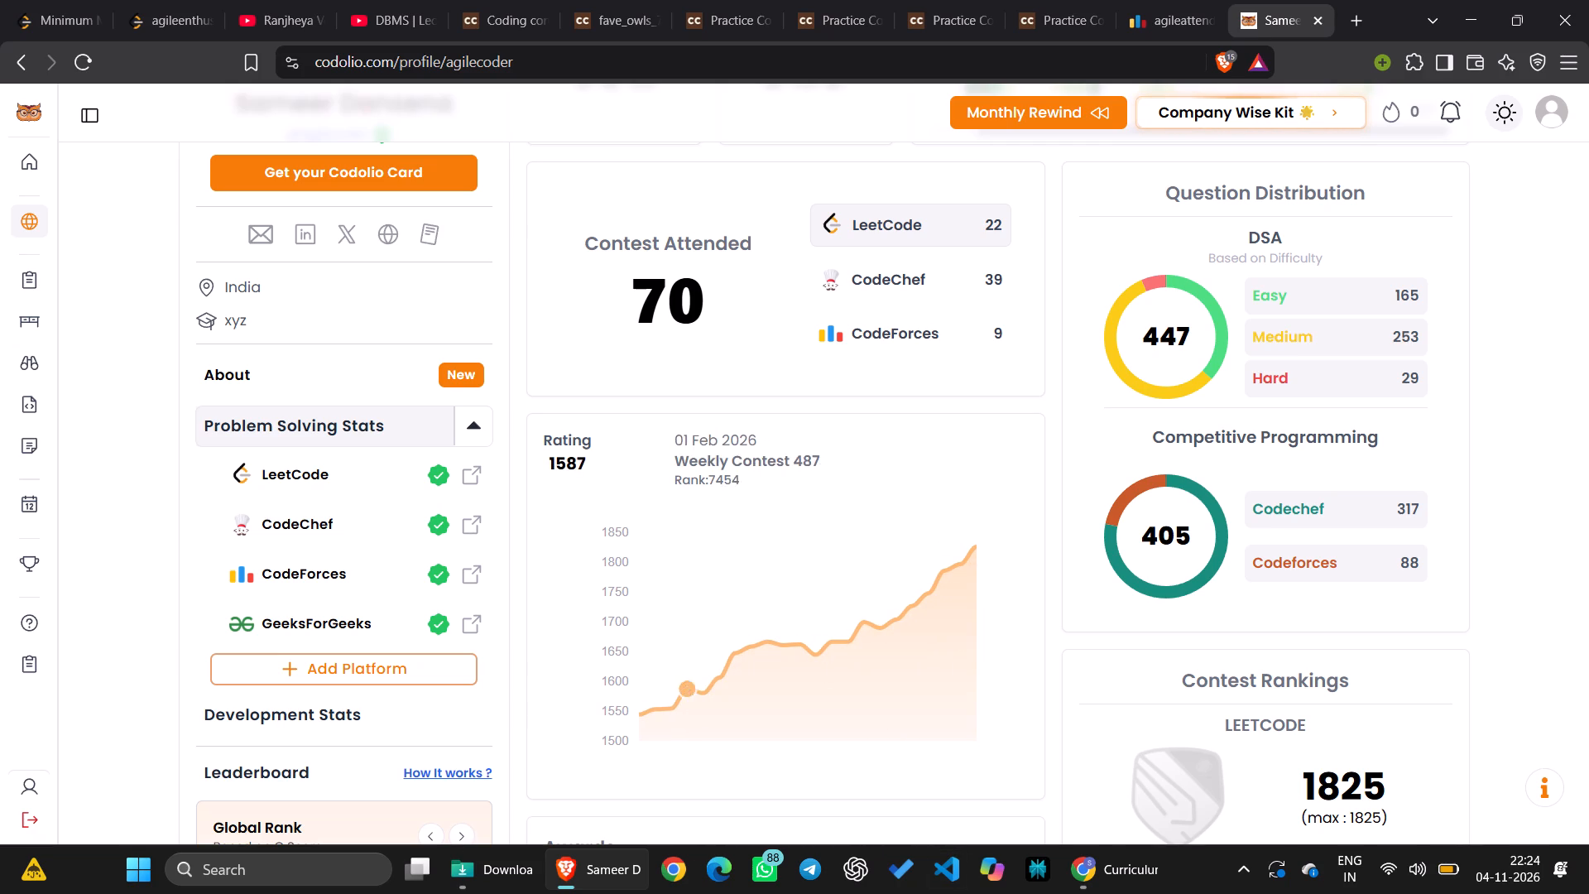
{"action": "scroll", "coordinate": [871, 638], "scroll_direction": "right", "scroll_amount": 1}
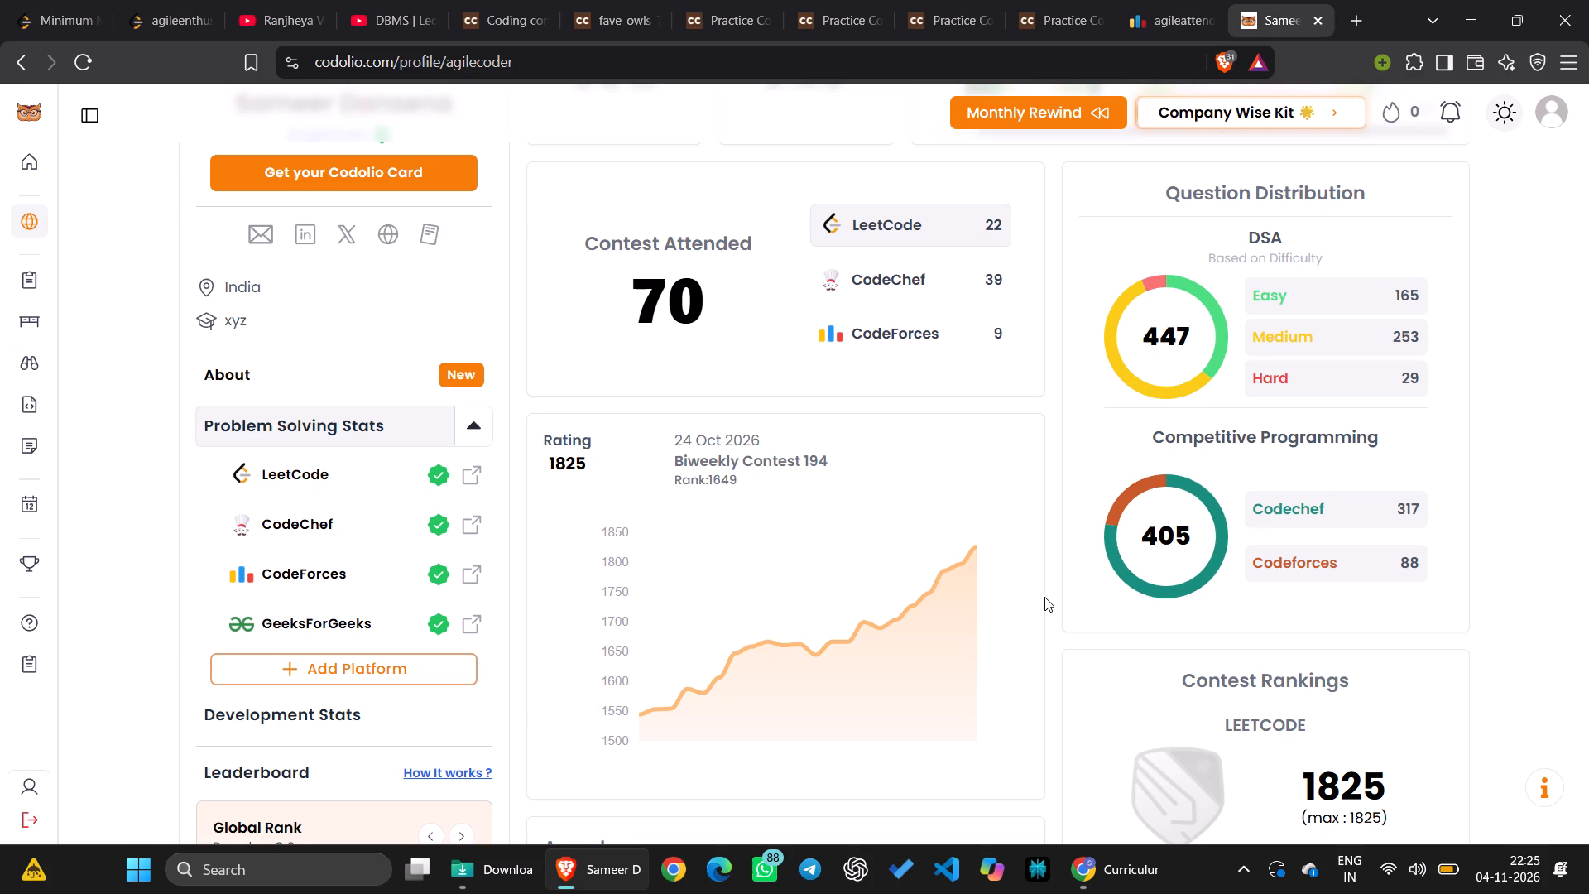
{"action": "scroll", "coordinate": [1104, 633], "scroll_direction": "down", "scroll_amount": 1}
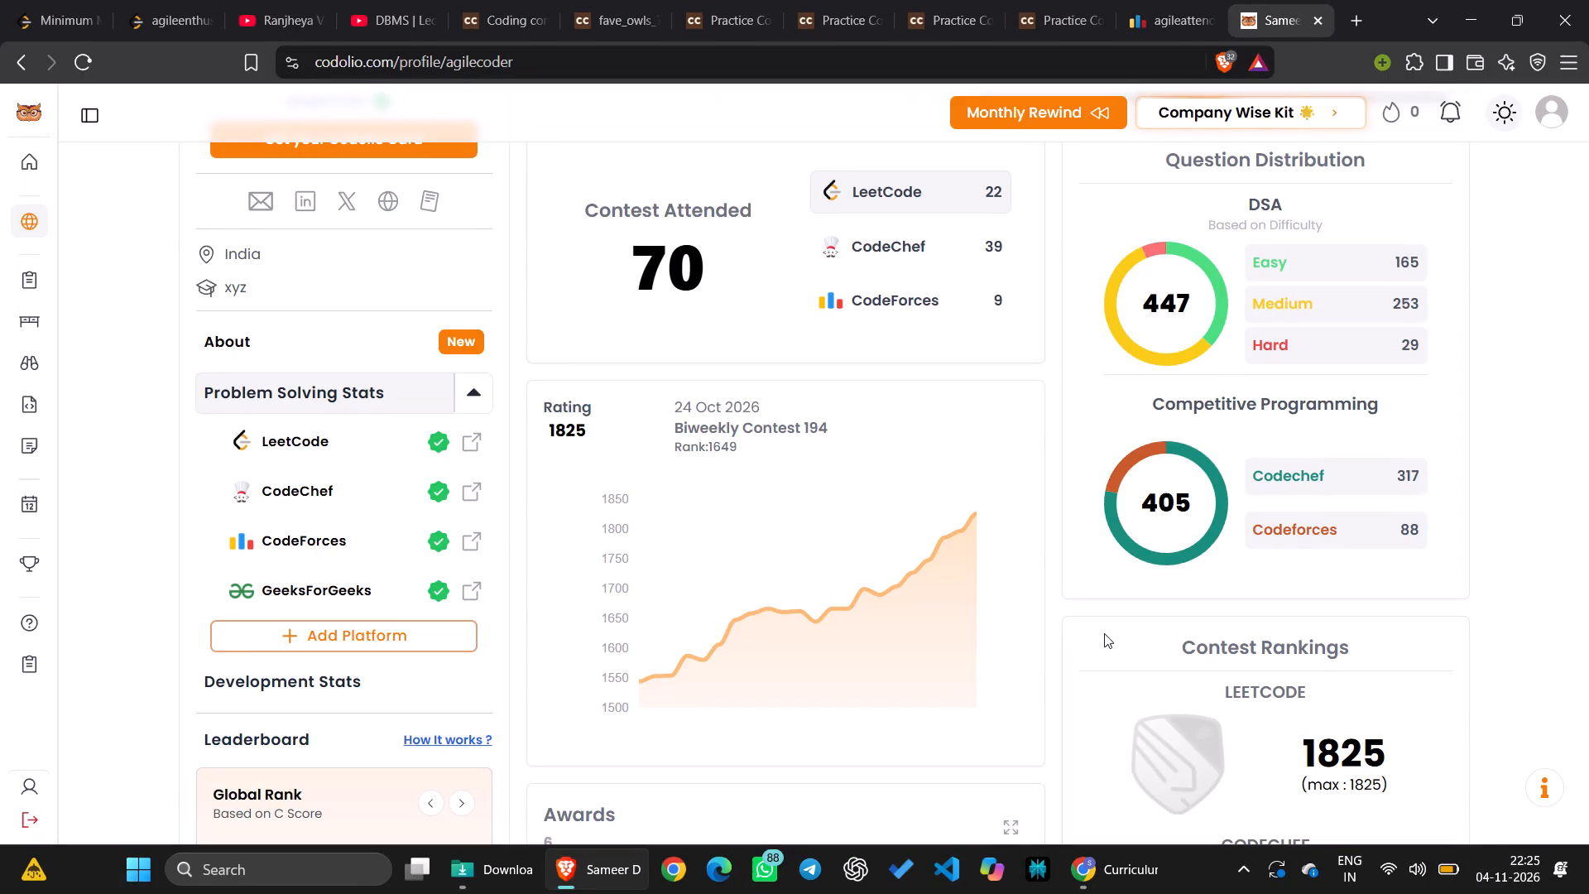
{"action": "scroll", "coordinate": [1104, 633], "scroll_direction": "up", "scroll_amount": 4}
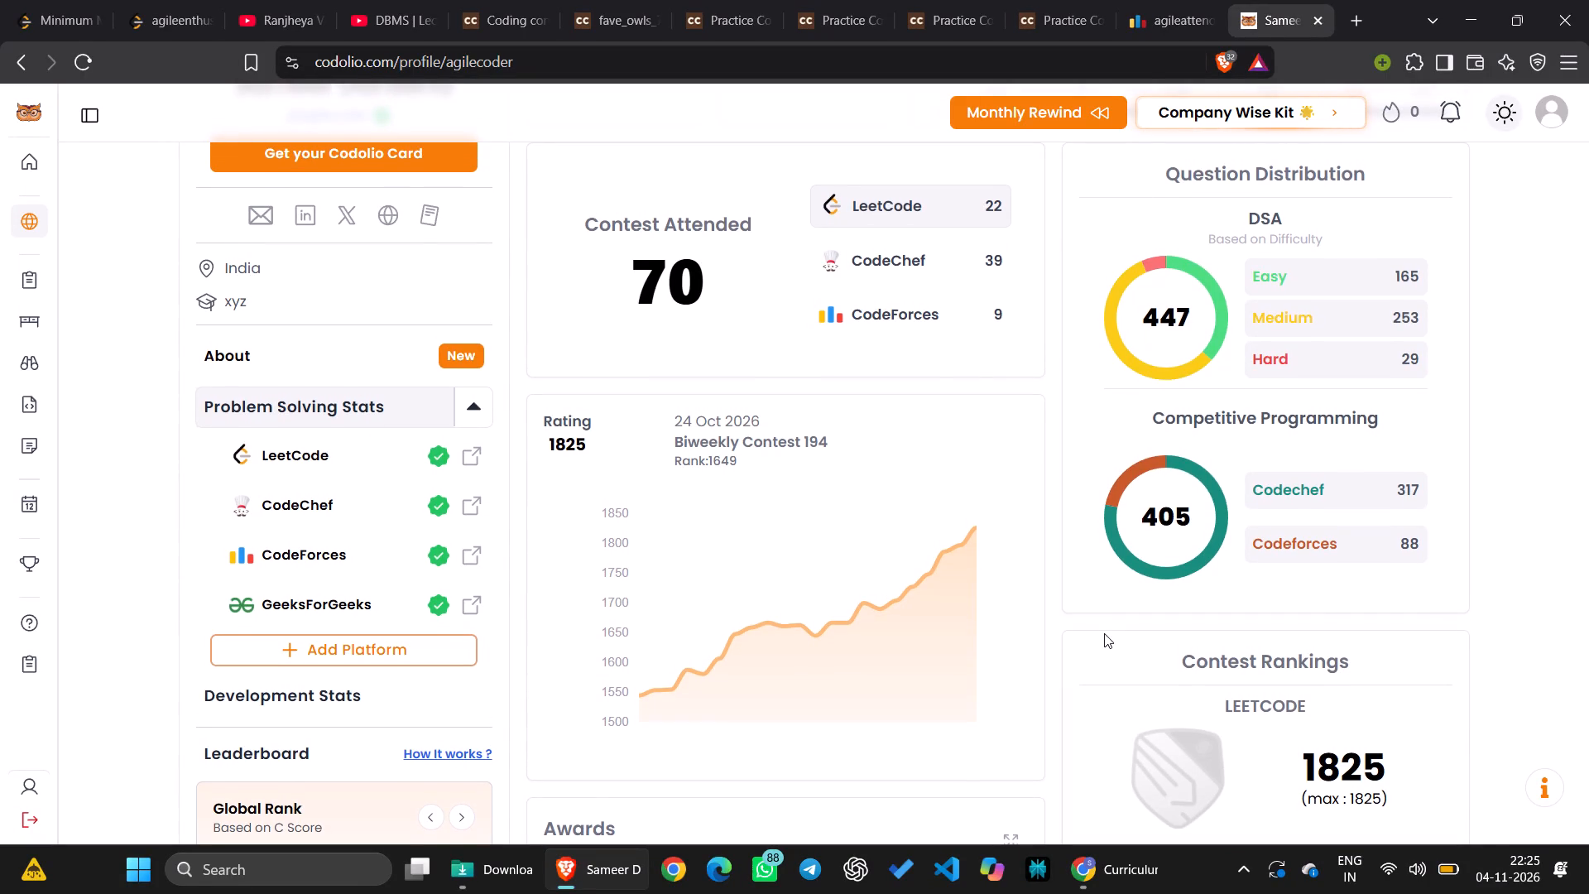
{"action": "scroll", "coordinate": [1104, 633], "scroll_direction": "up", "scroll_amount": 3}
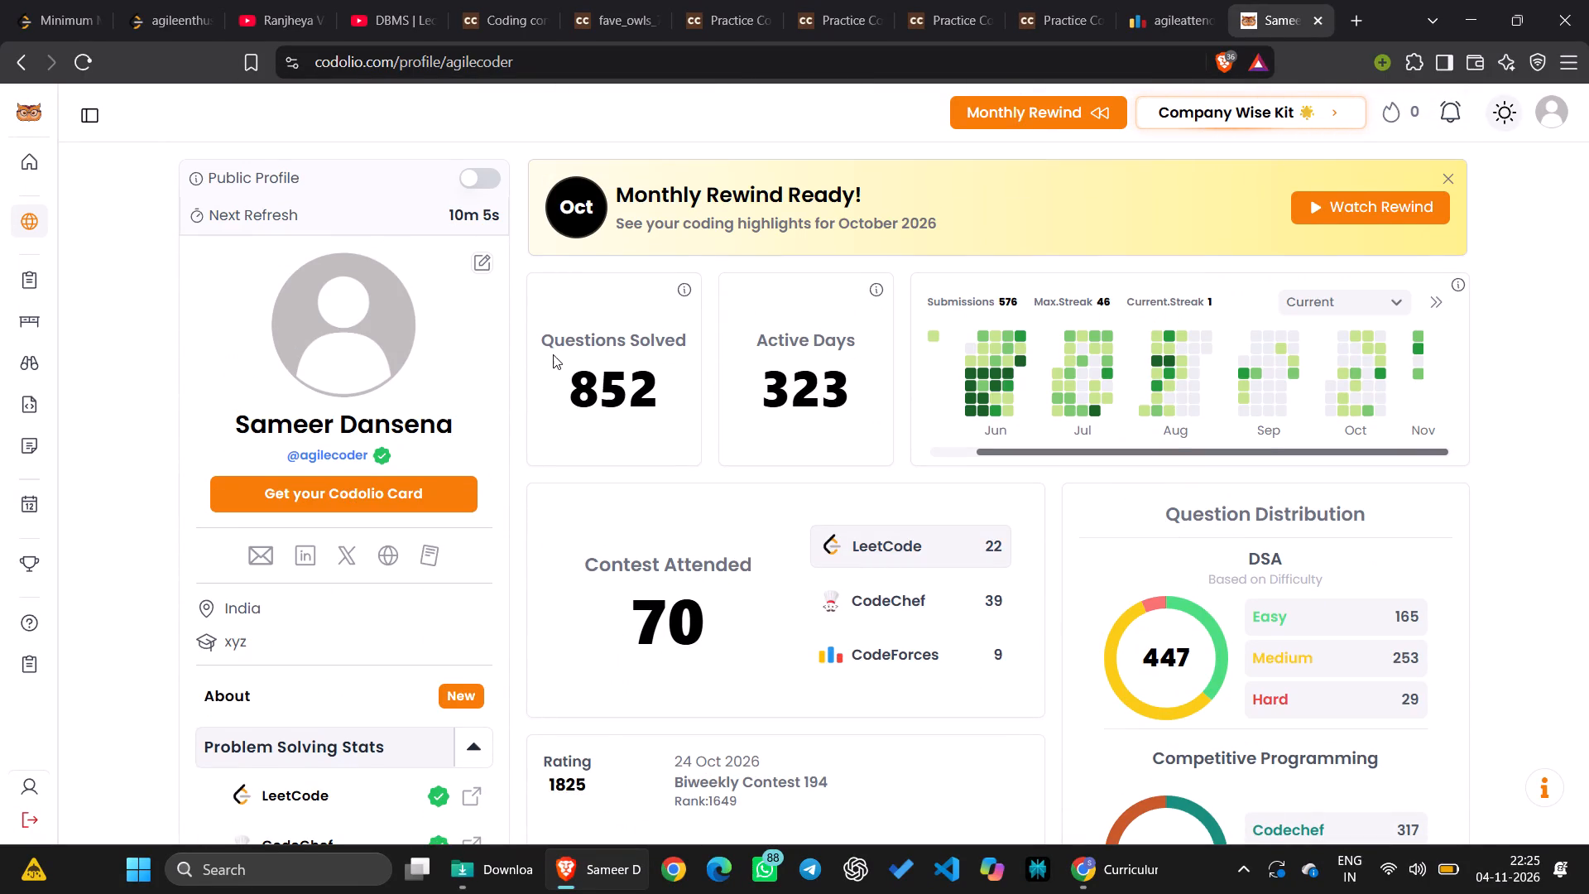
Make the Codolio profile public.
{"action": "left_click", "coordinate": [484, 169]}
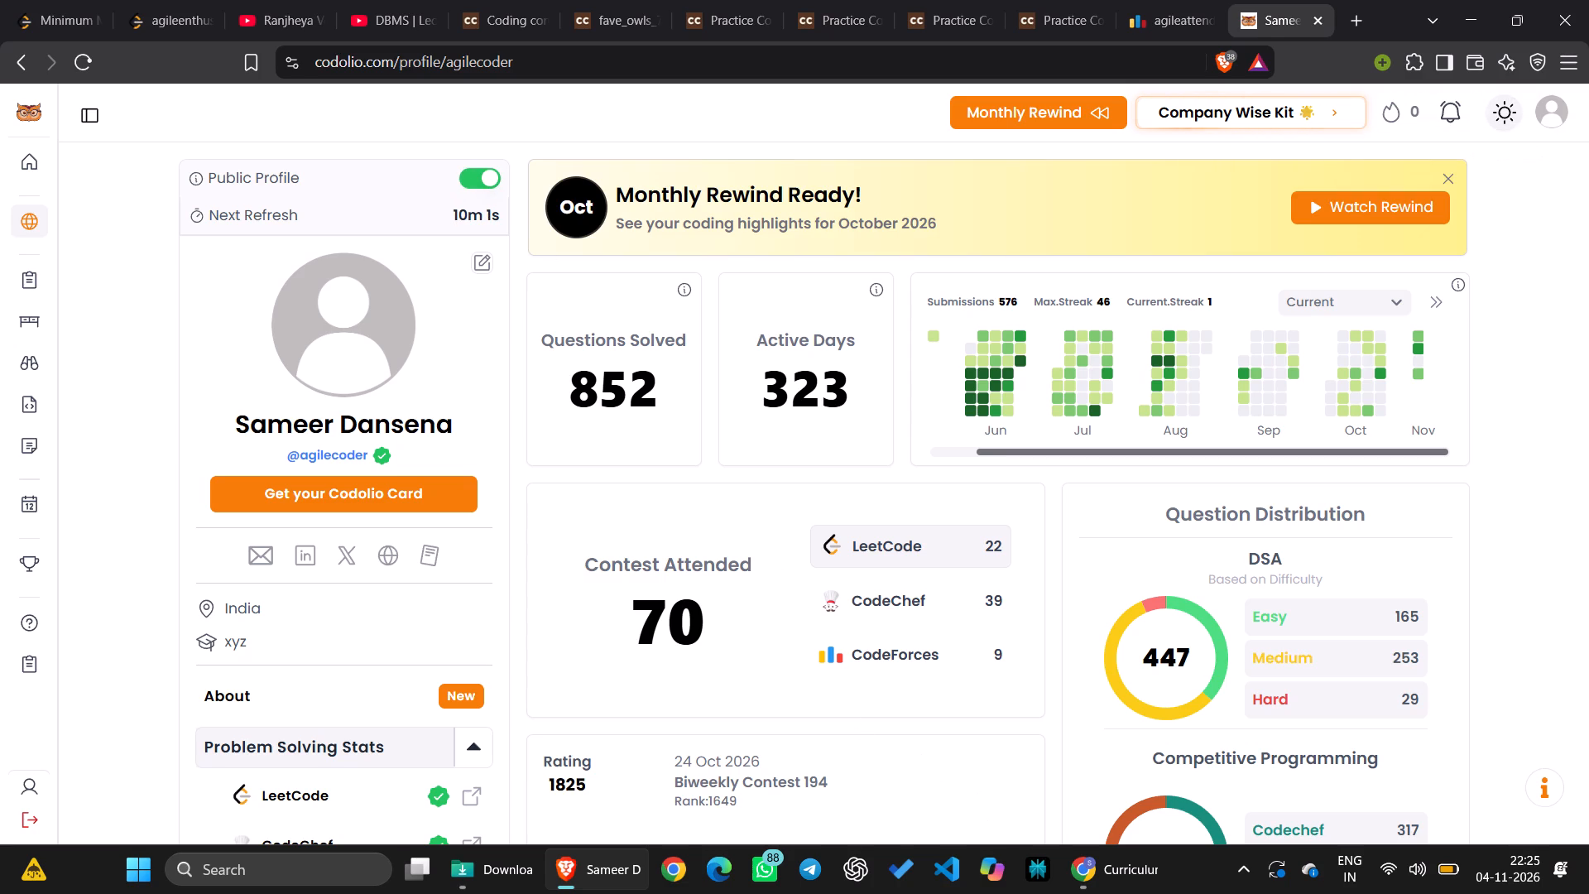
Return to the CV PDF in Chrome, dismiss the Gemini summary prompt and follow the CV's Codolio link to test it.
{"action": "left_click", "coordinate": [1139, 856]}
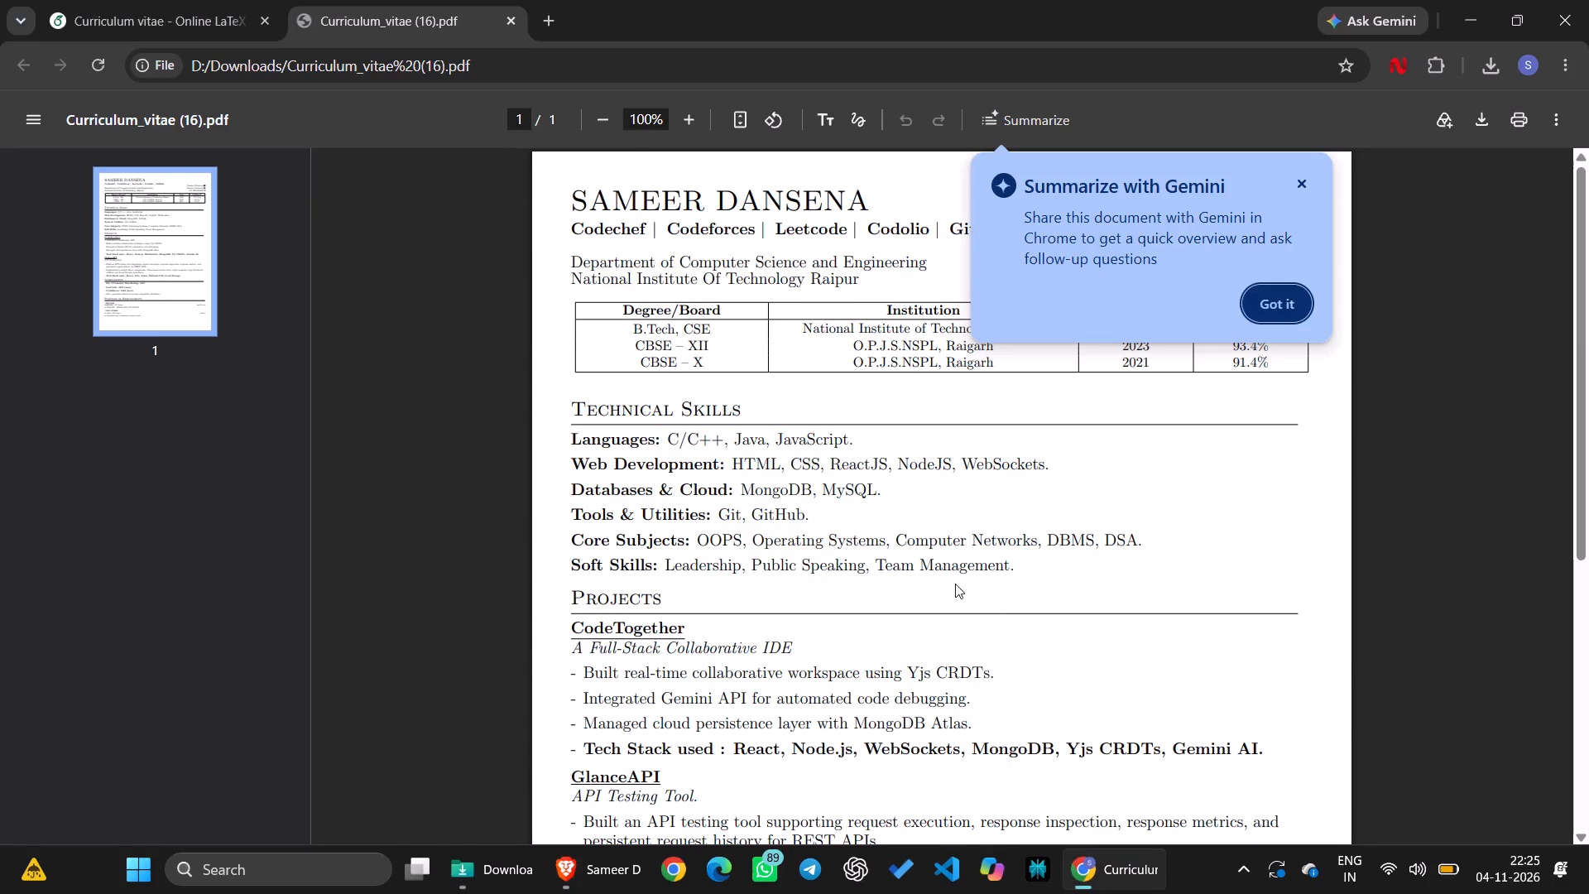
{"action": "left_click", "coordinate": [1225, 538]}
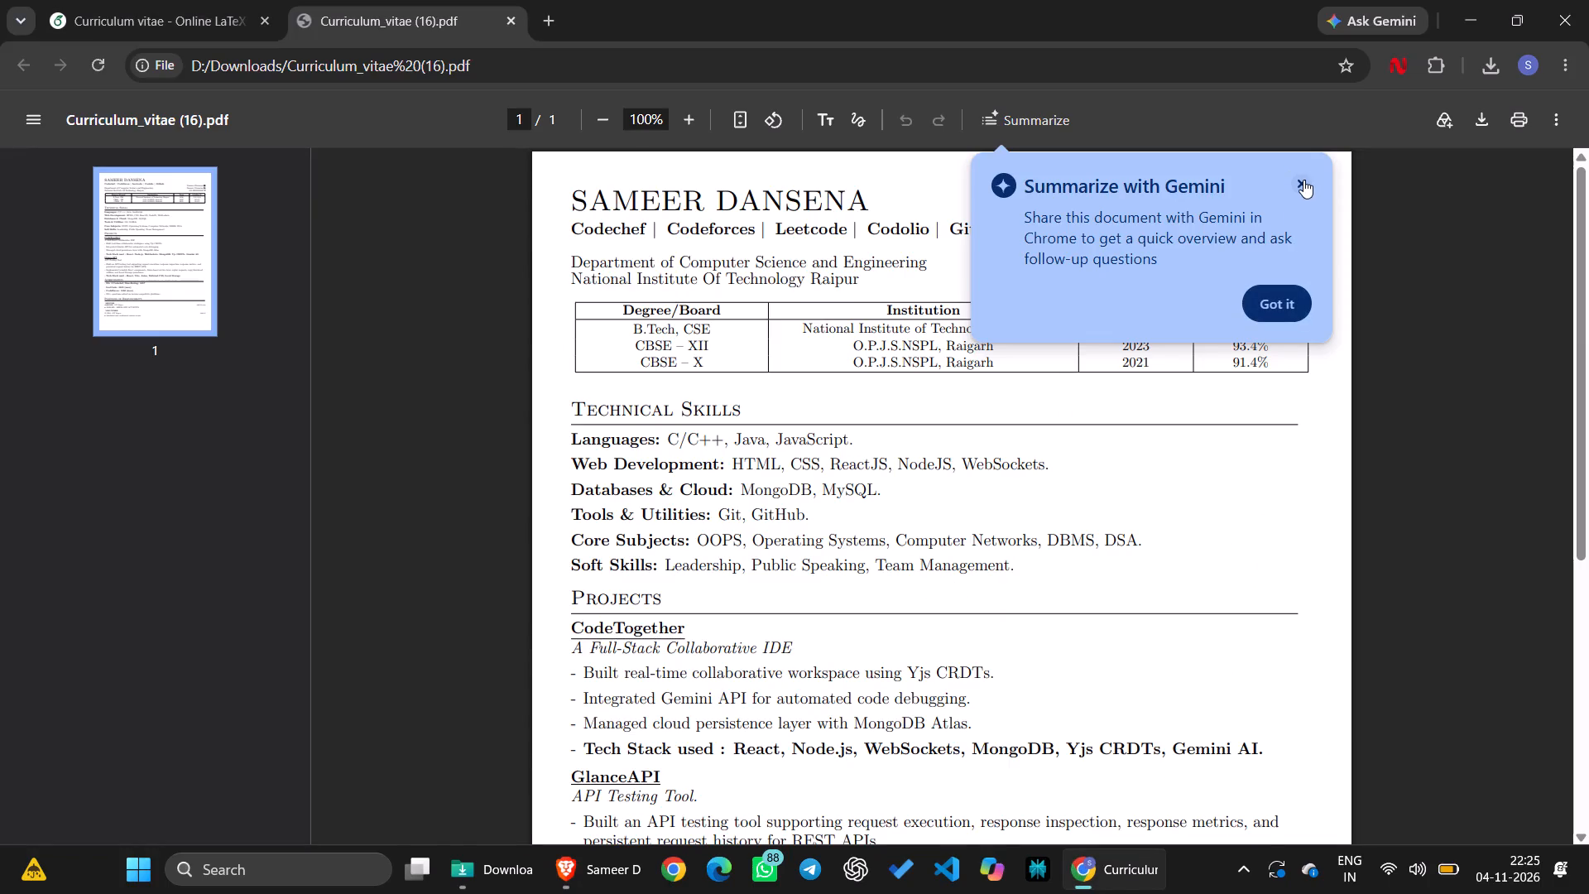
{"action": "left_click", "coordinate": [1303, 180]}
{"action": "left_click", "coordinate": [895, 225]}
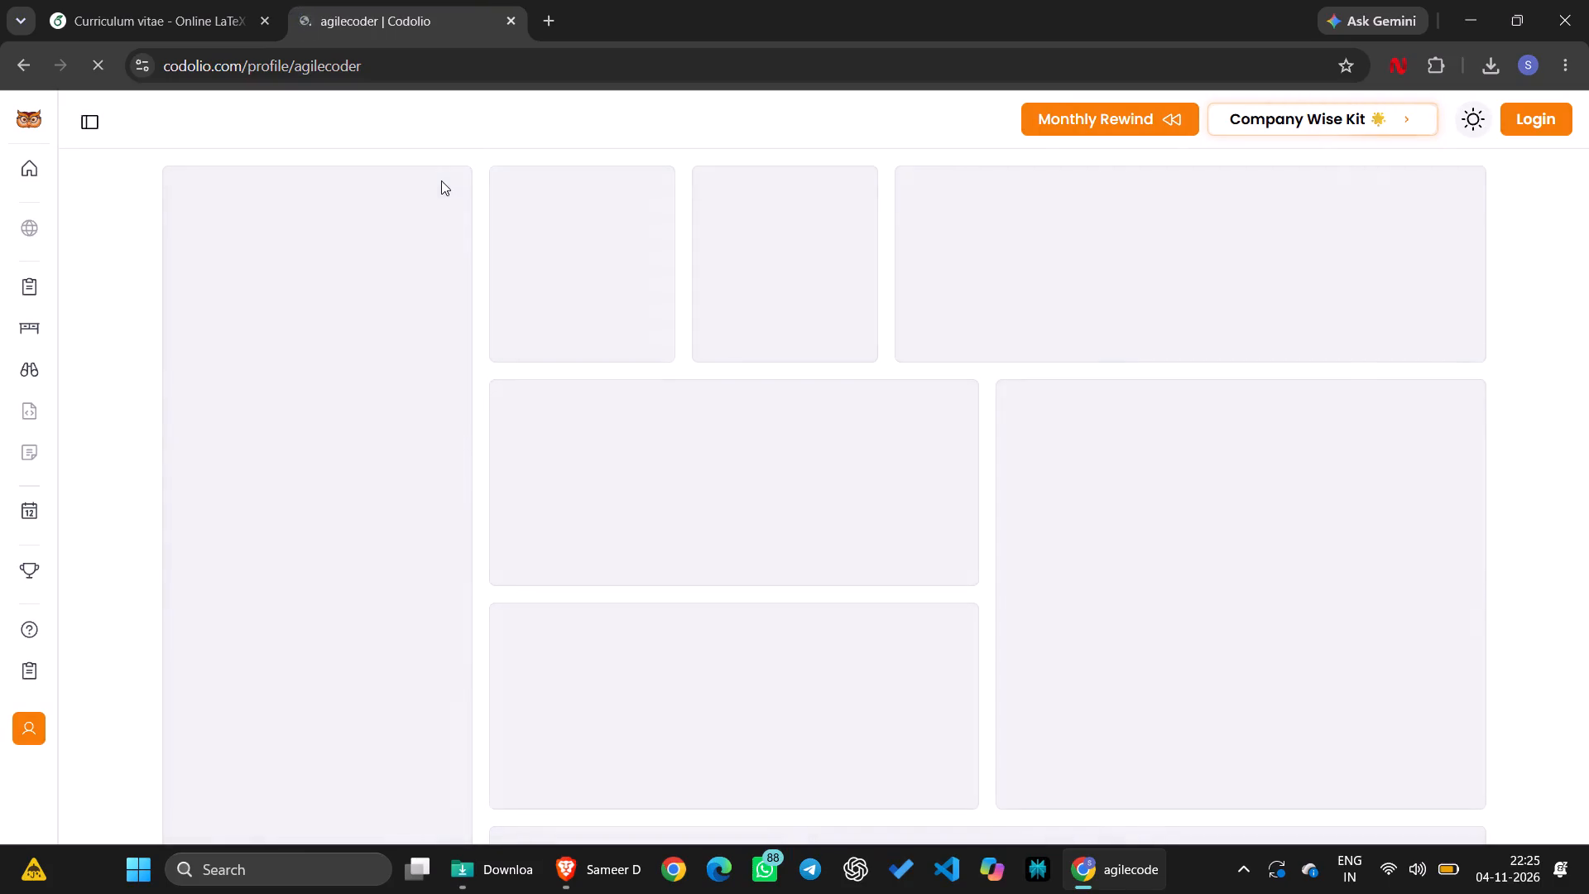
Switch to WhatsApp.
{"action": "left_click", "coordinate": [769, 882]}
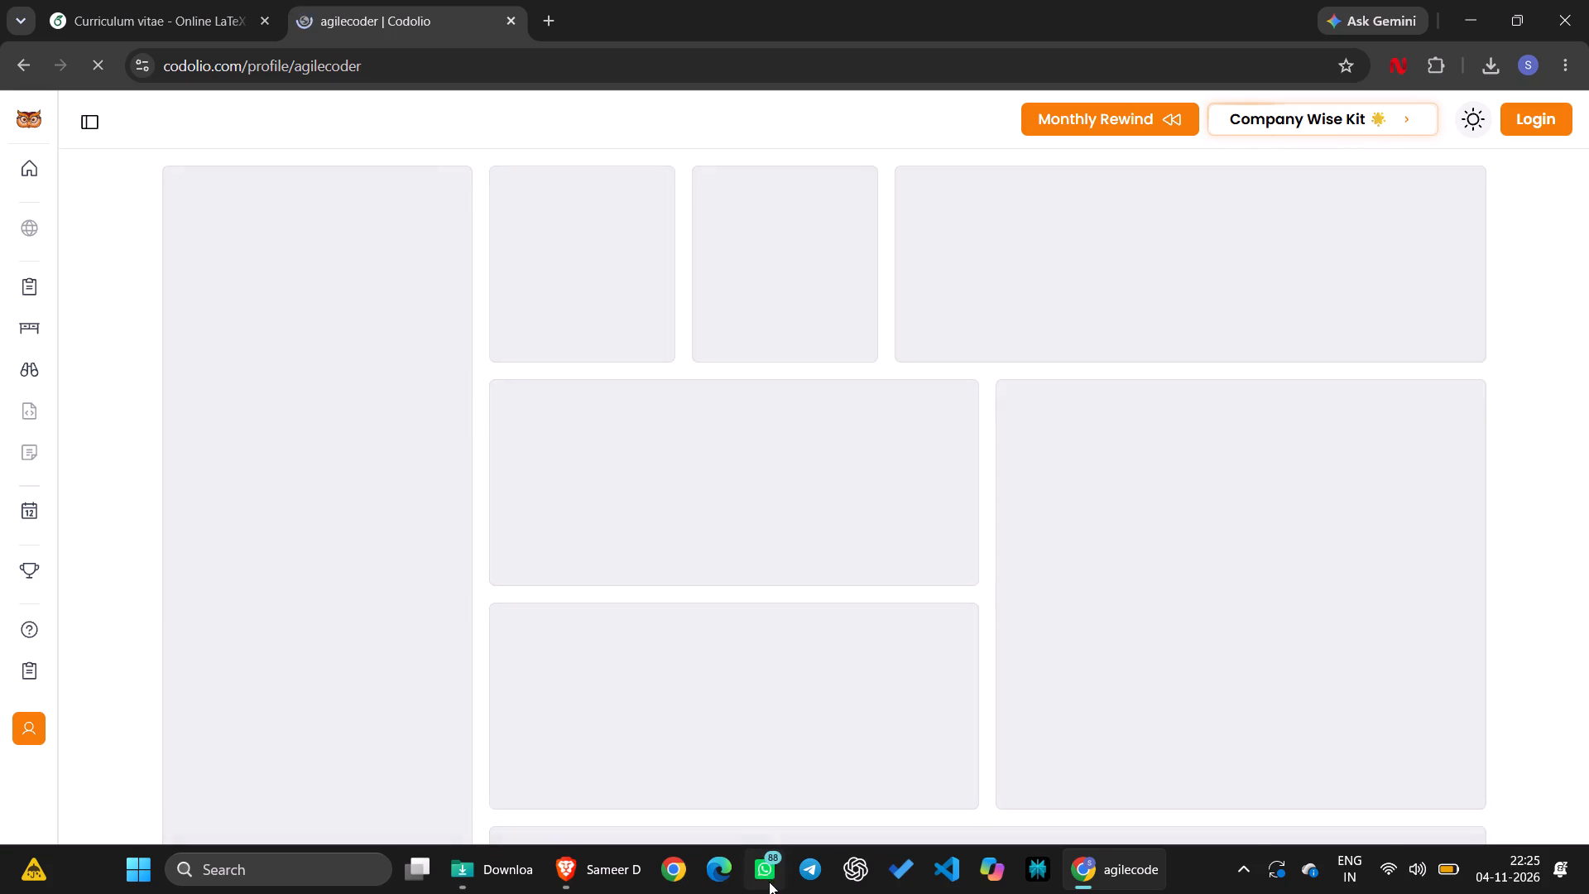
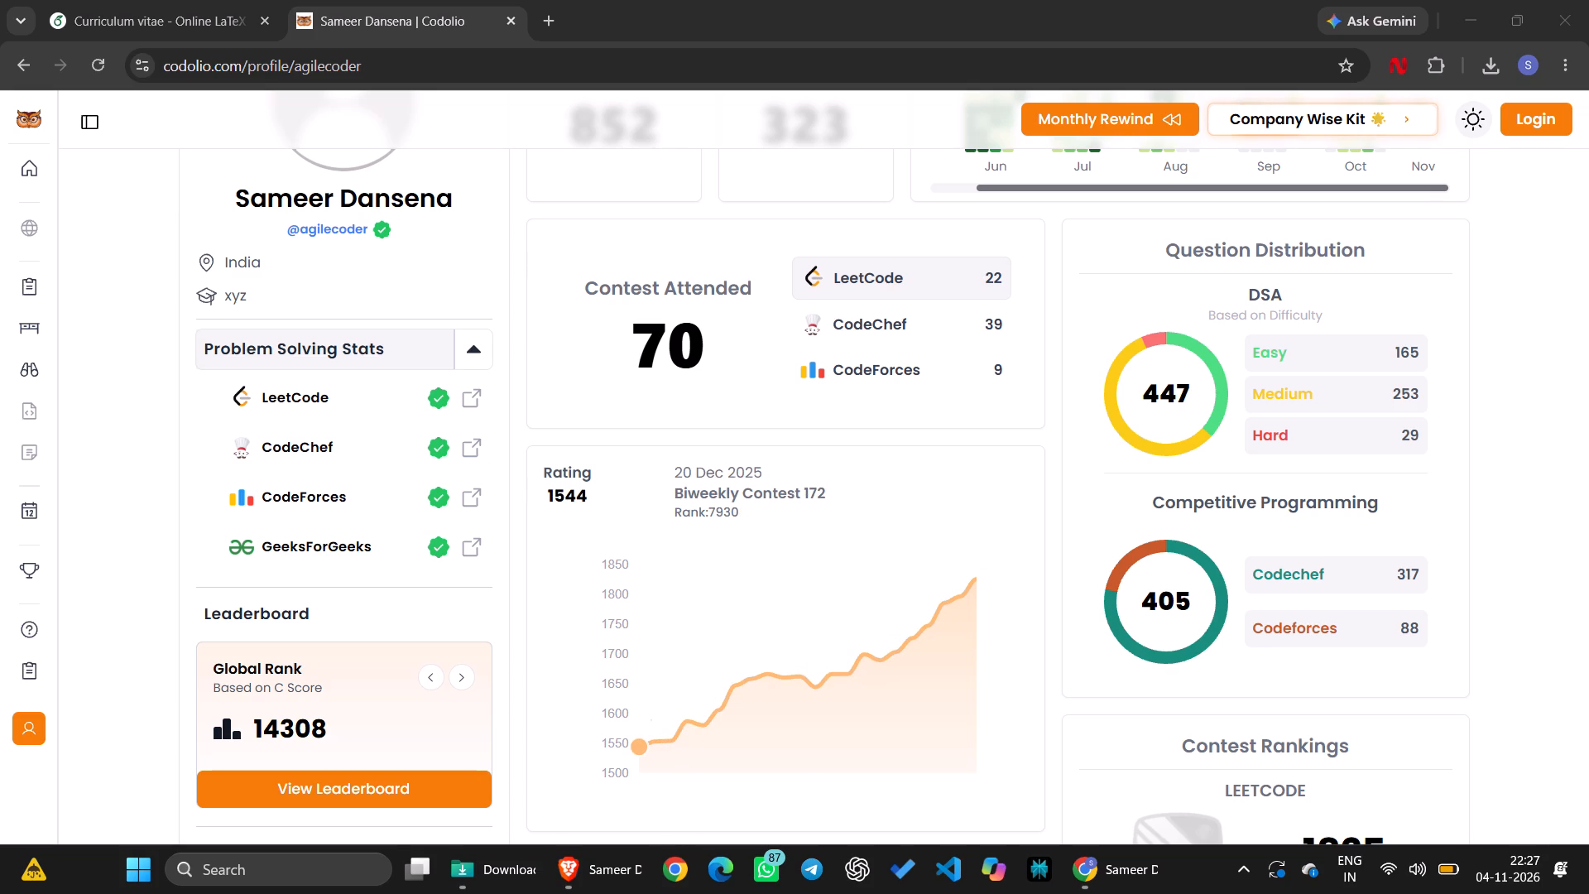
Examine the public Codolio profile's questions solved, active days and the November entries in the submission calendar.
{"action": "scroll", "coordinate": [903, 575], "scroll_direction": "up", "scroll_amount": 4}
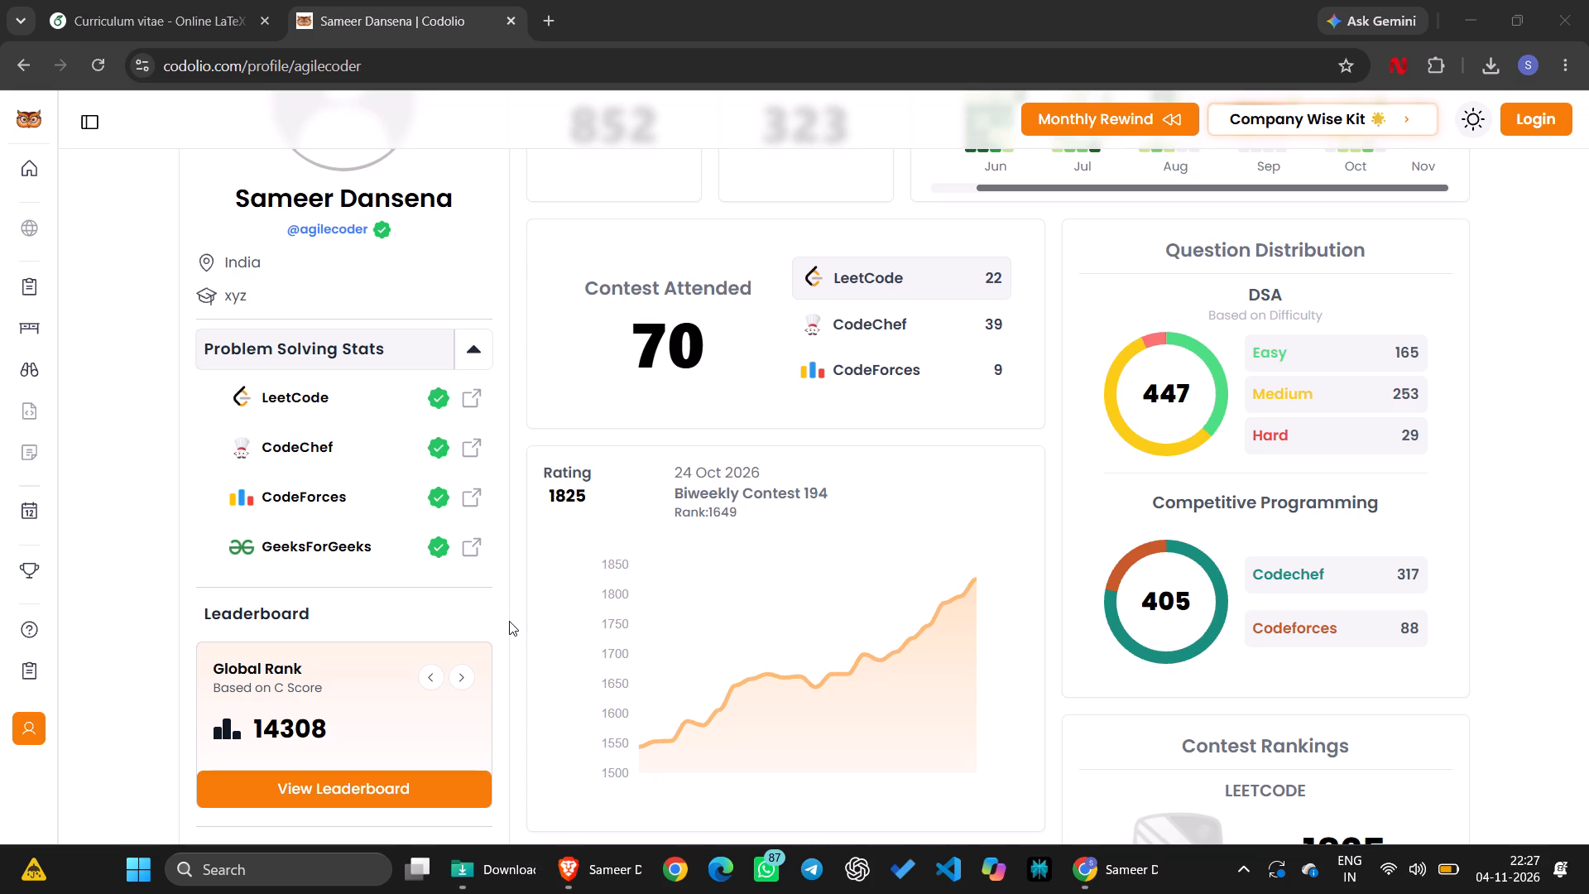
{"action": "scroll", "coordinate": [509, 621], "scroll_direction": "up", "scroll_amount": 5}
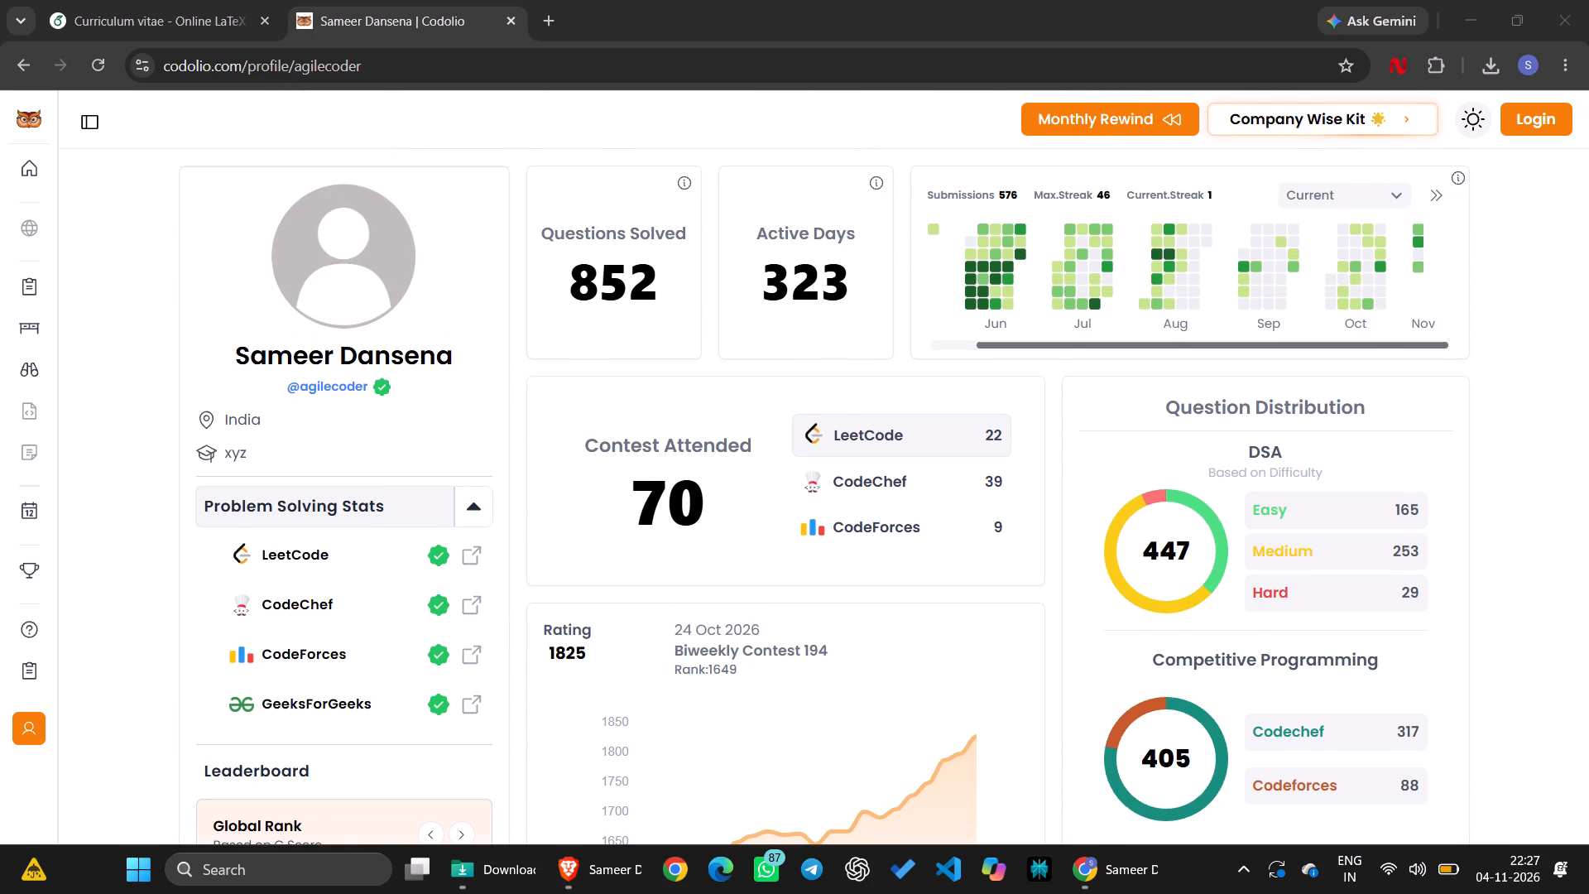
{"action": "left_click_drag", "start_coordinate": [653, 294], "coordinate": [579, 289]}
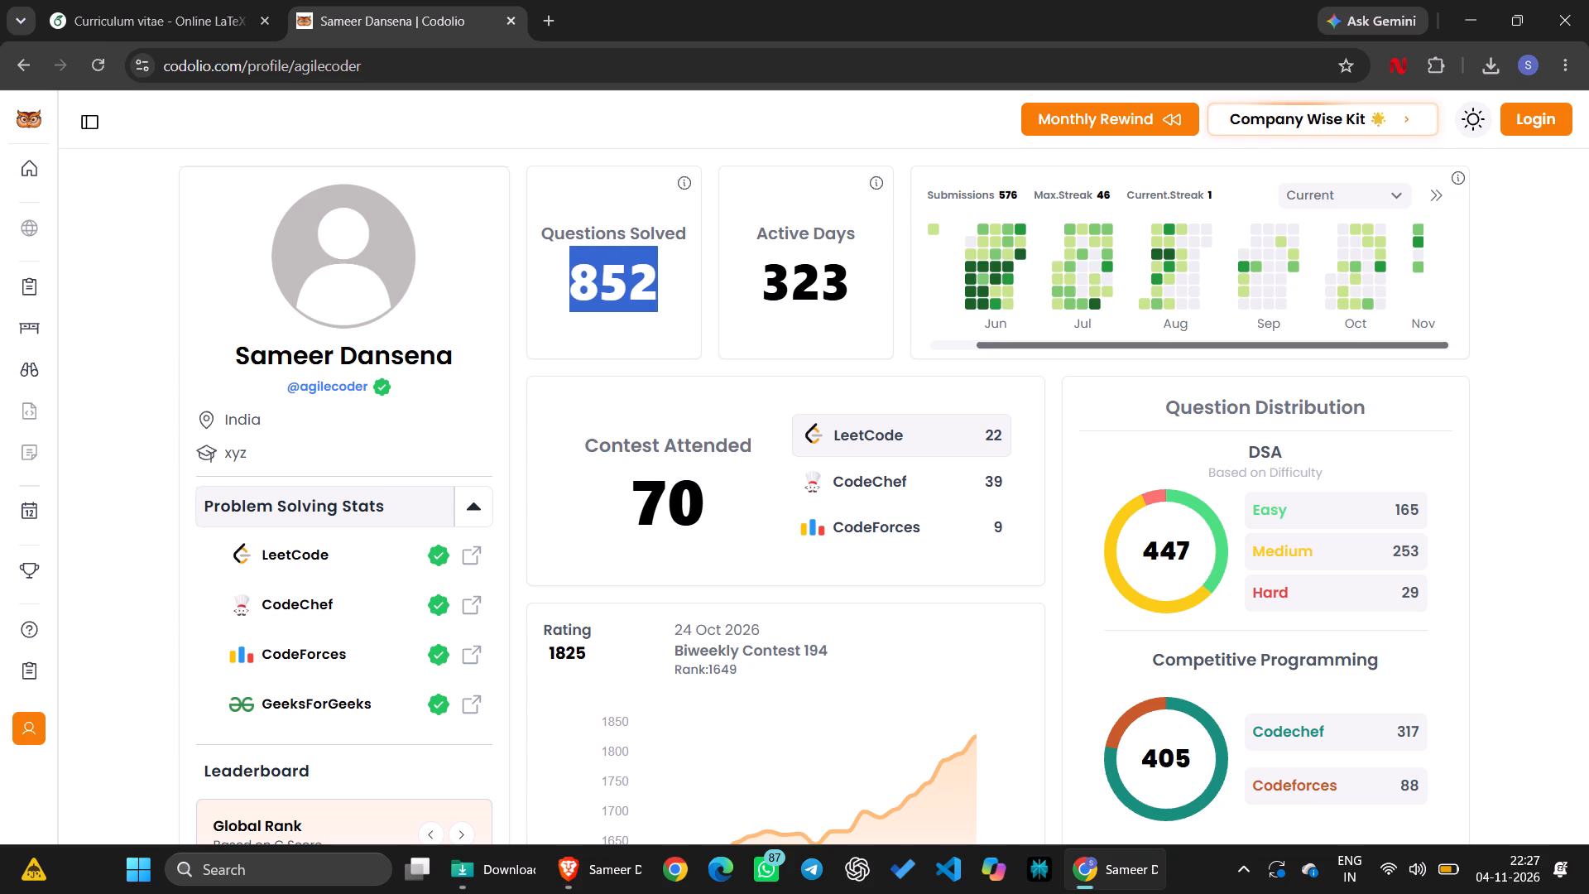
{"action": "left_click_drag", "start_coordinate": [579, 289], "coordinate": [573, 287]}
{"action": "left_click", "coordinate": [602, 331]}
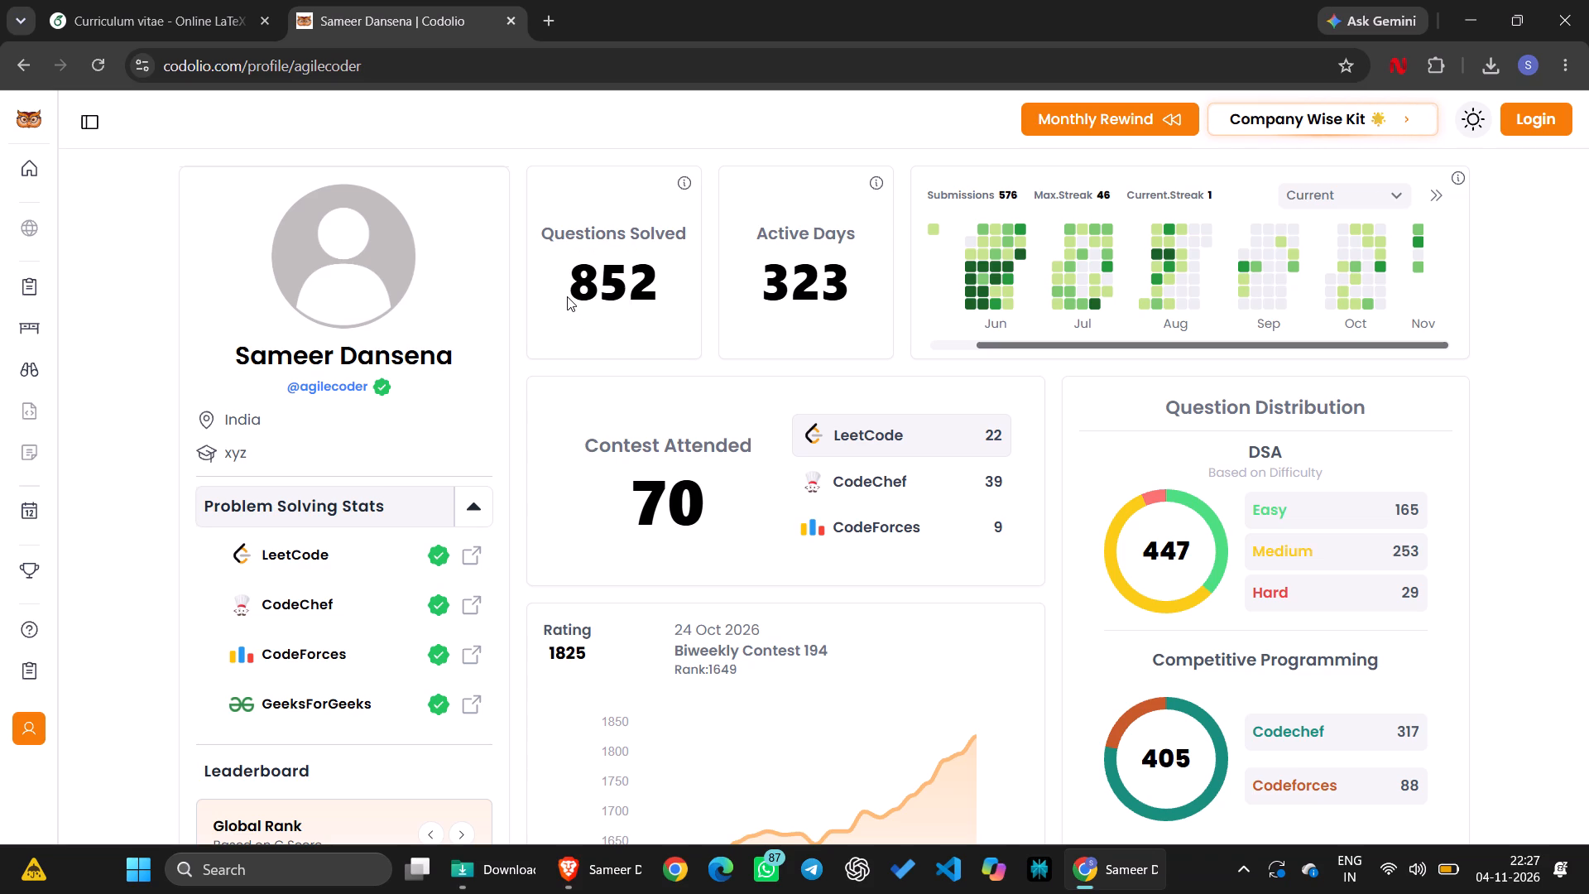
{"action": "left_click_drag", "start_coordinate": [567, 296], "coordinate": [661, 299]}
{"action": "left_click_drag", "start_coordinate": [703, 305], "coordinate": [757, 303]}
{"action": "left_click", "coordinate": [658, 291]}
{"action": "left_click_drag", "start_coordinate": [755, 290], "coordinate": [847, 296]}
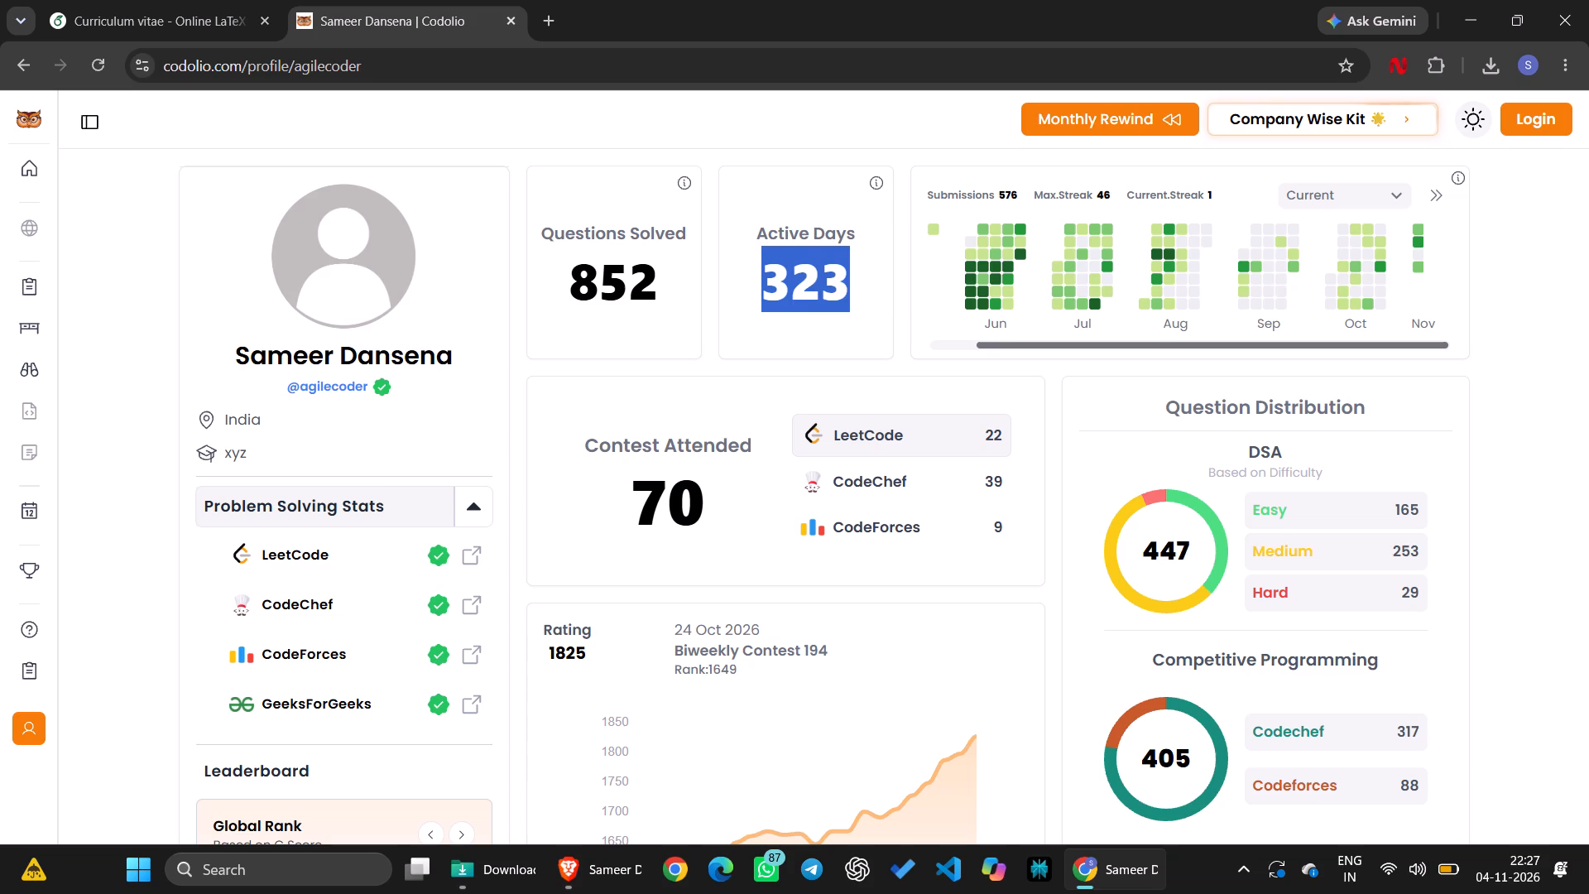
{"action": "left_click", "coordinate": [784, 292]}
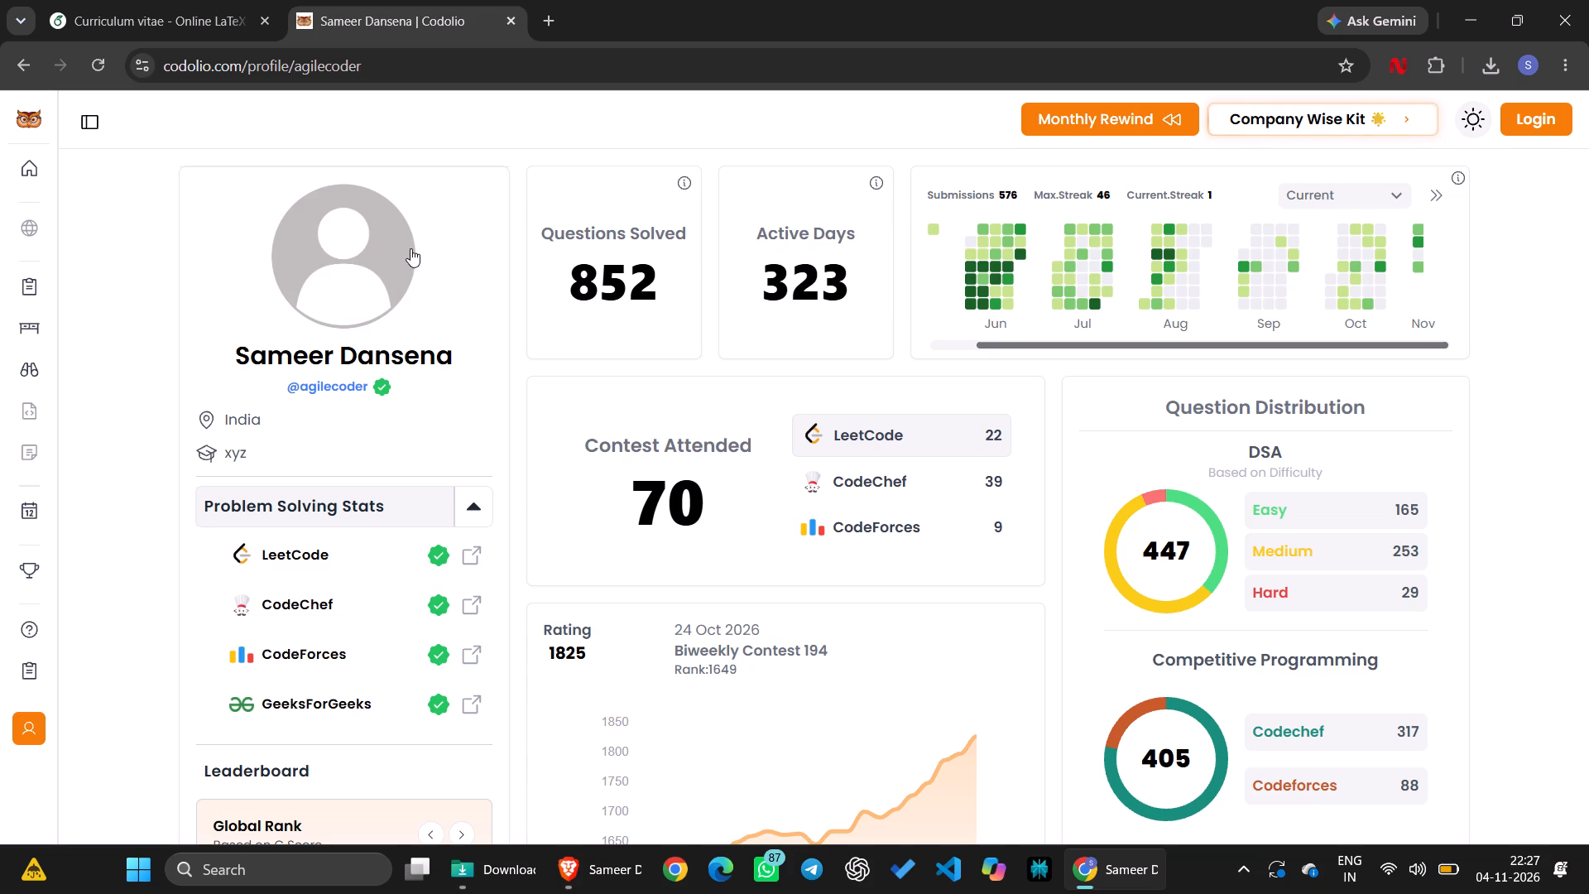
{"action": "left_click", "coordinate": [1418, 252]}
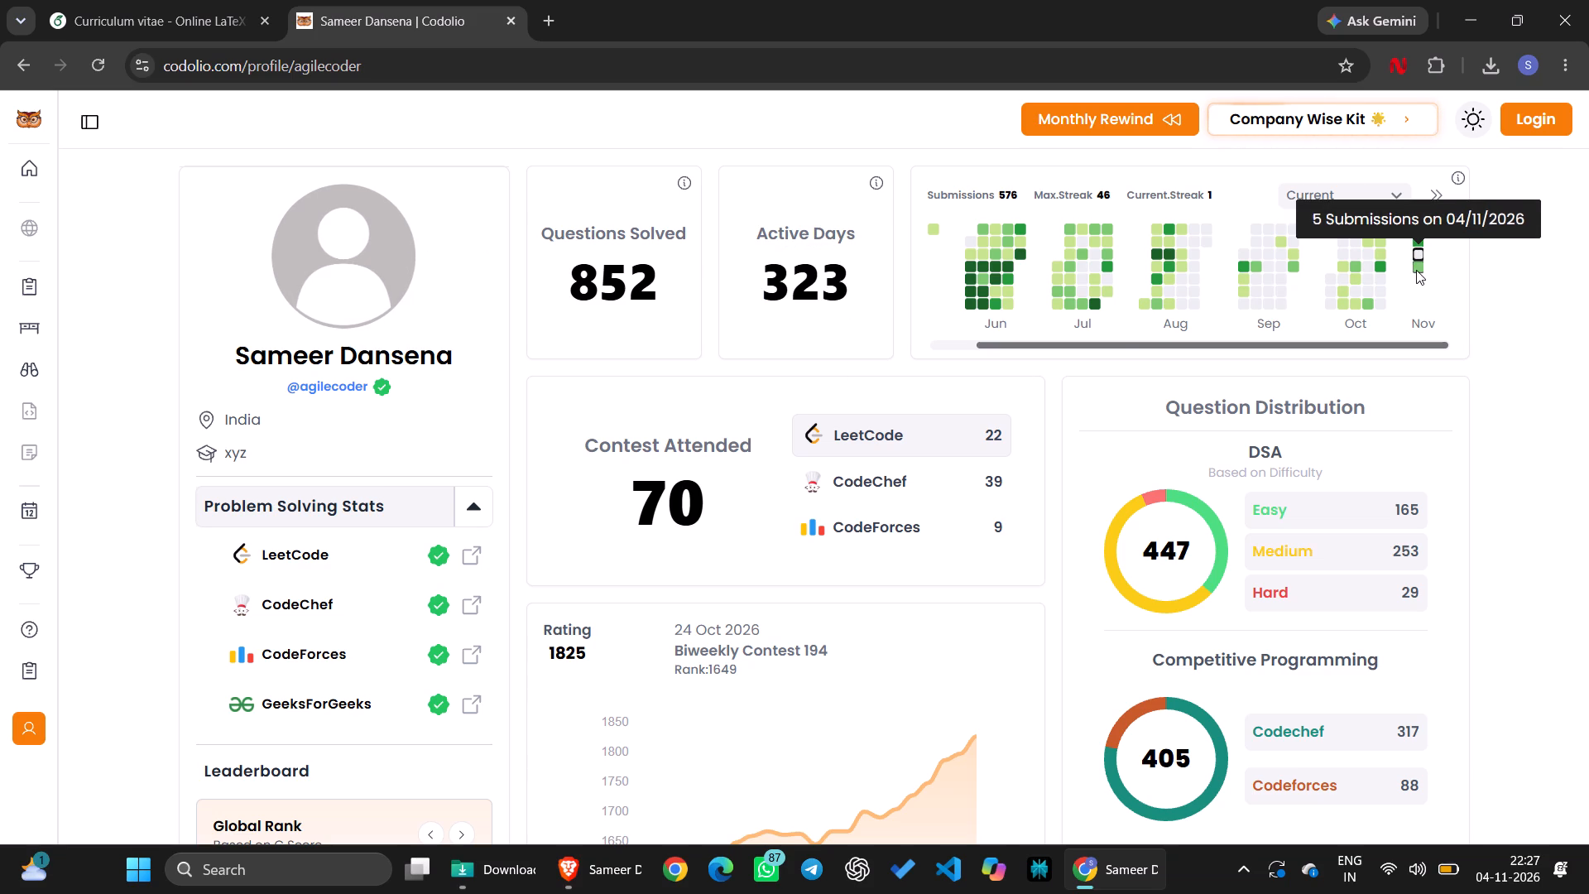
{"action": "left_click", "coordinate": [1416, 270]}
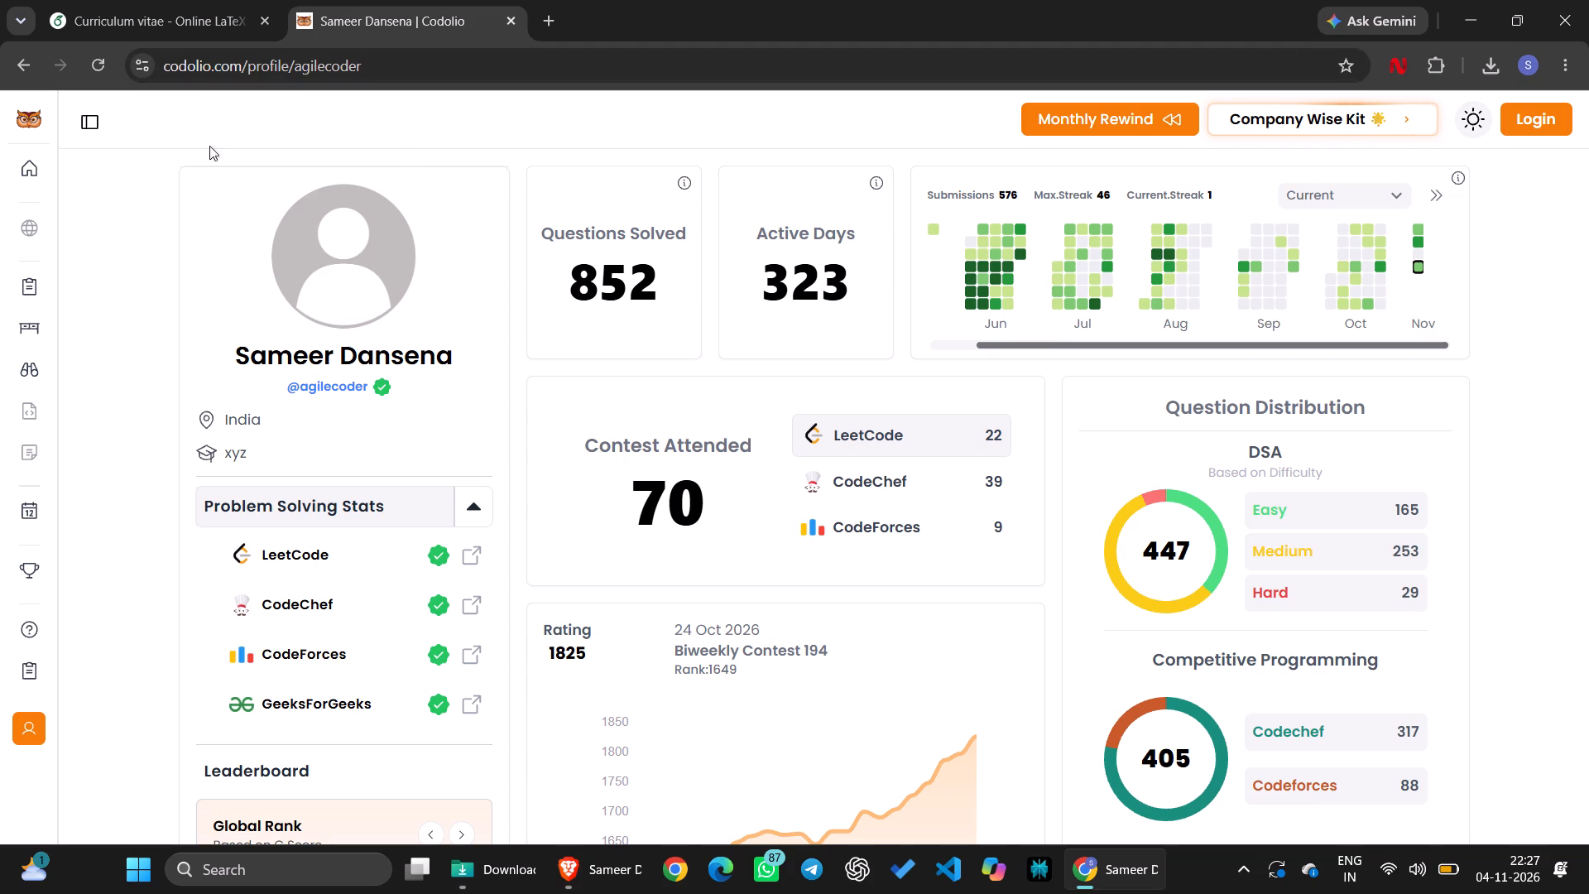
Leave the Codolio profile and close its tab to return to the Overleaf CV project.
{"action": "left_click", "coordinate": [18, 62]}
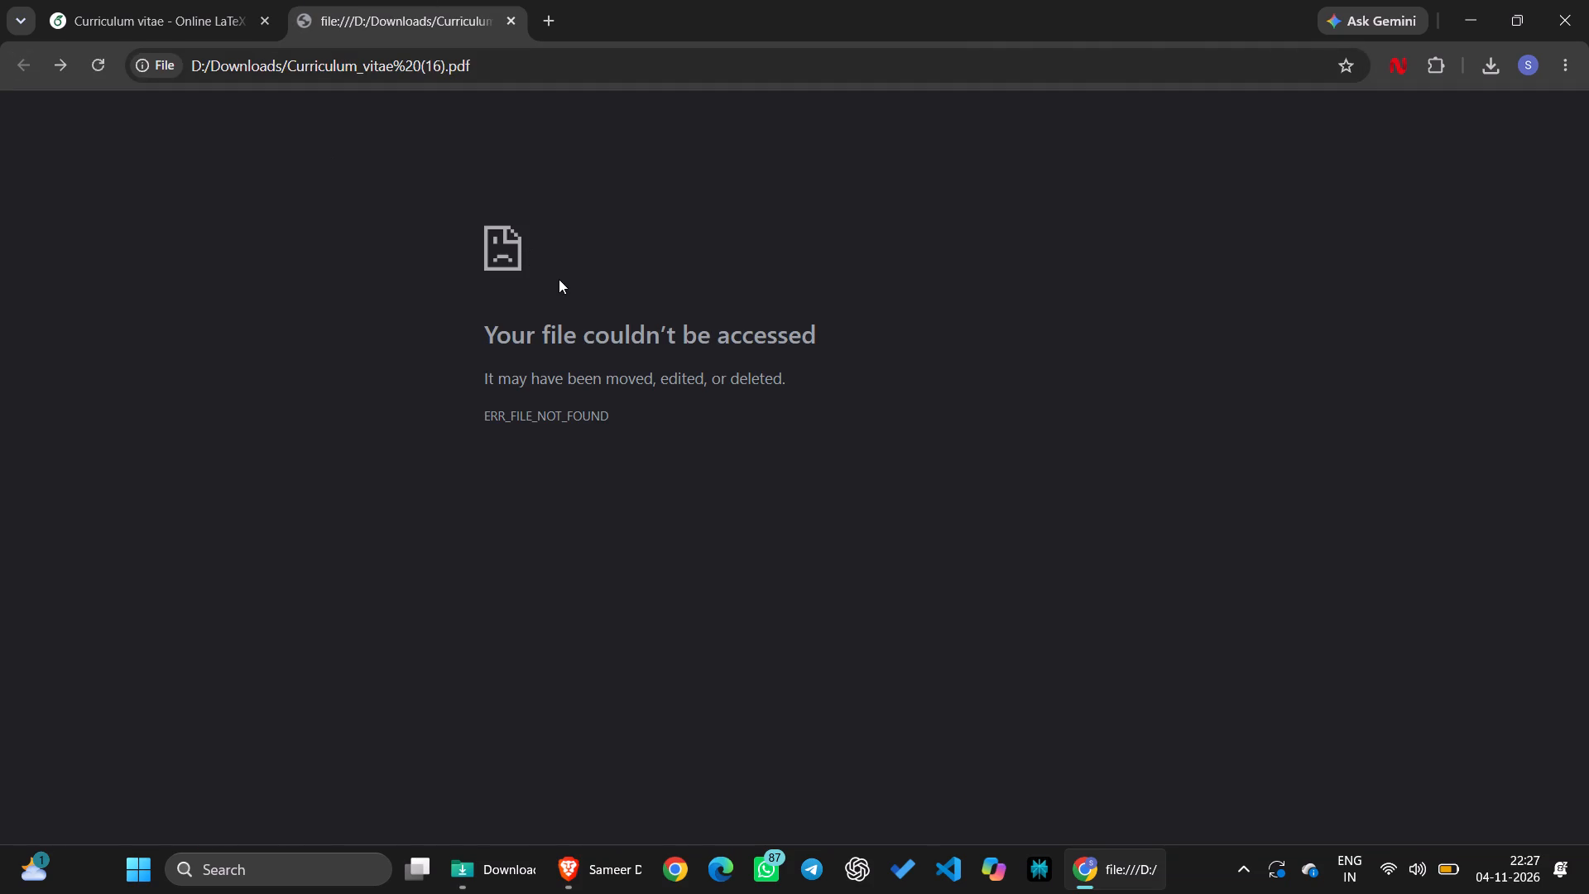
{"action": "left_click", "coordinate": [511, 21]}
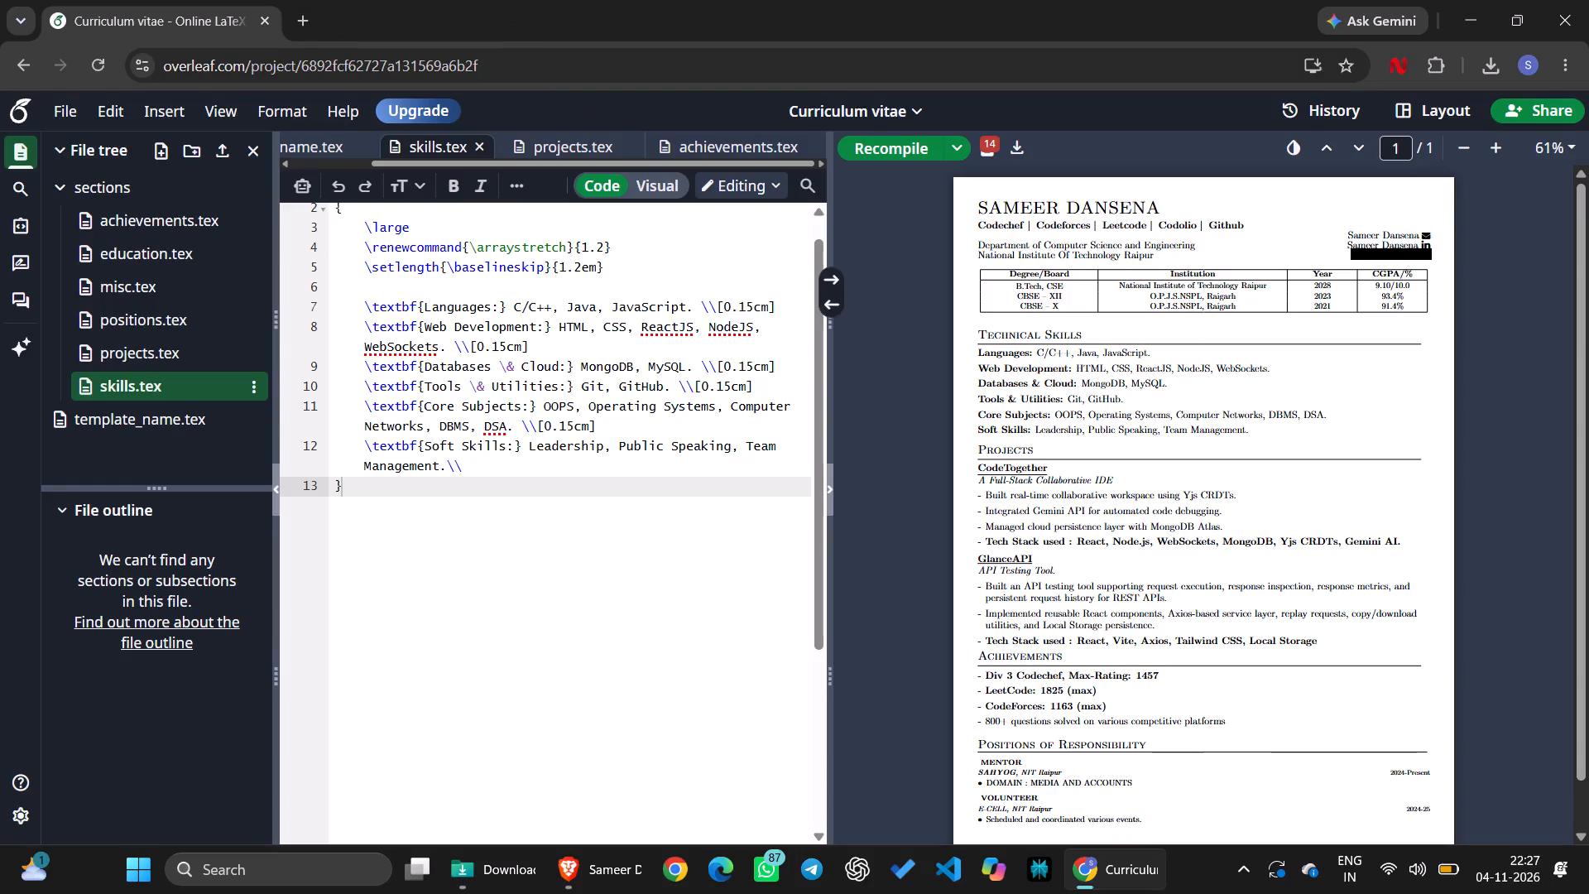
Review the compiled CV preview from the header to Positions of Responsibility, adjusting the zoom to see the whole page.
{"action": "scroll", "coordinate": [1089, 430], "scroll_direction": "down", "scroll_amount": 1}
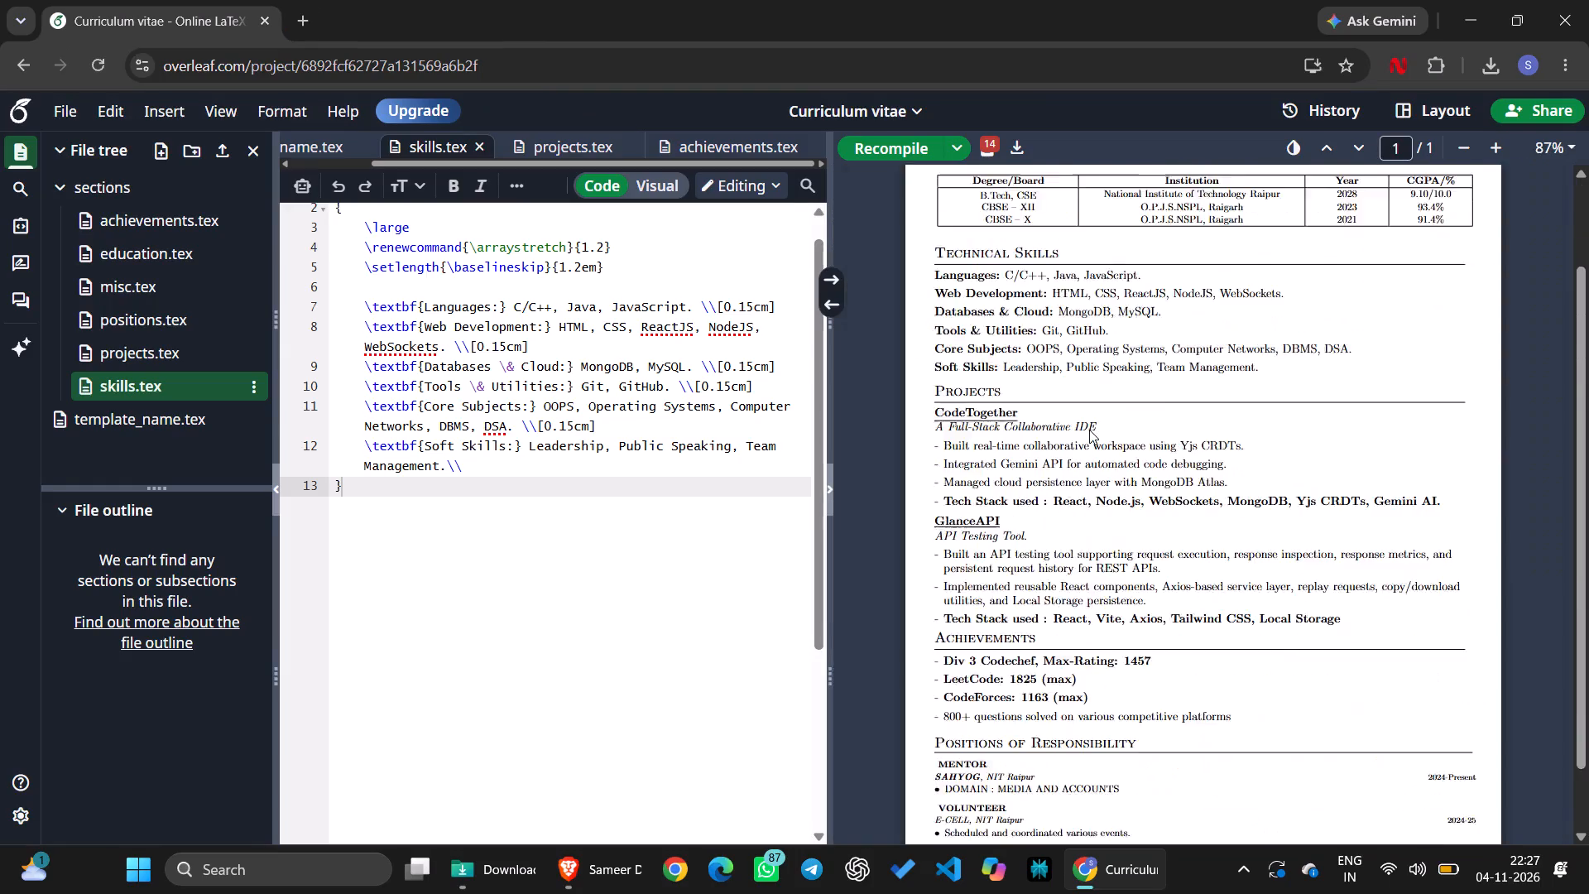
{"action": "scroll", "coordinate": [1089, 430], "scroll_direction": "up", "scroll_amount": 1}
{"action": "scroll", "coordinate": [1089, 430], "scroll_direction": "down", "scroll_amount": 1}
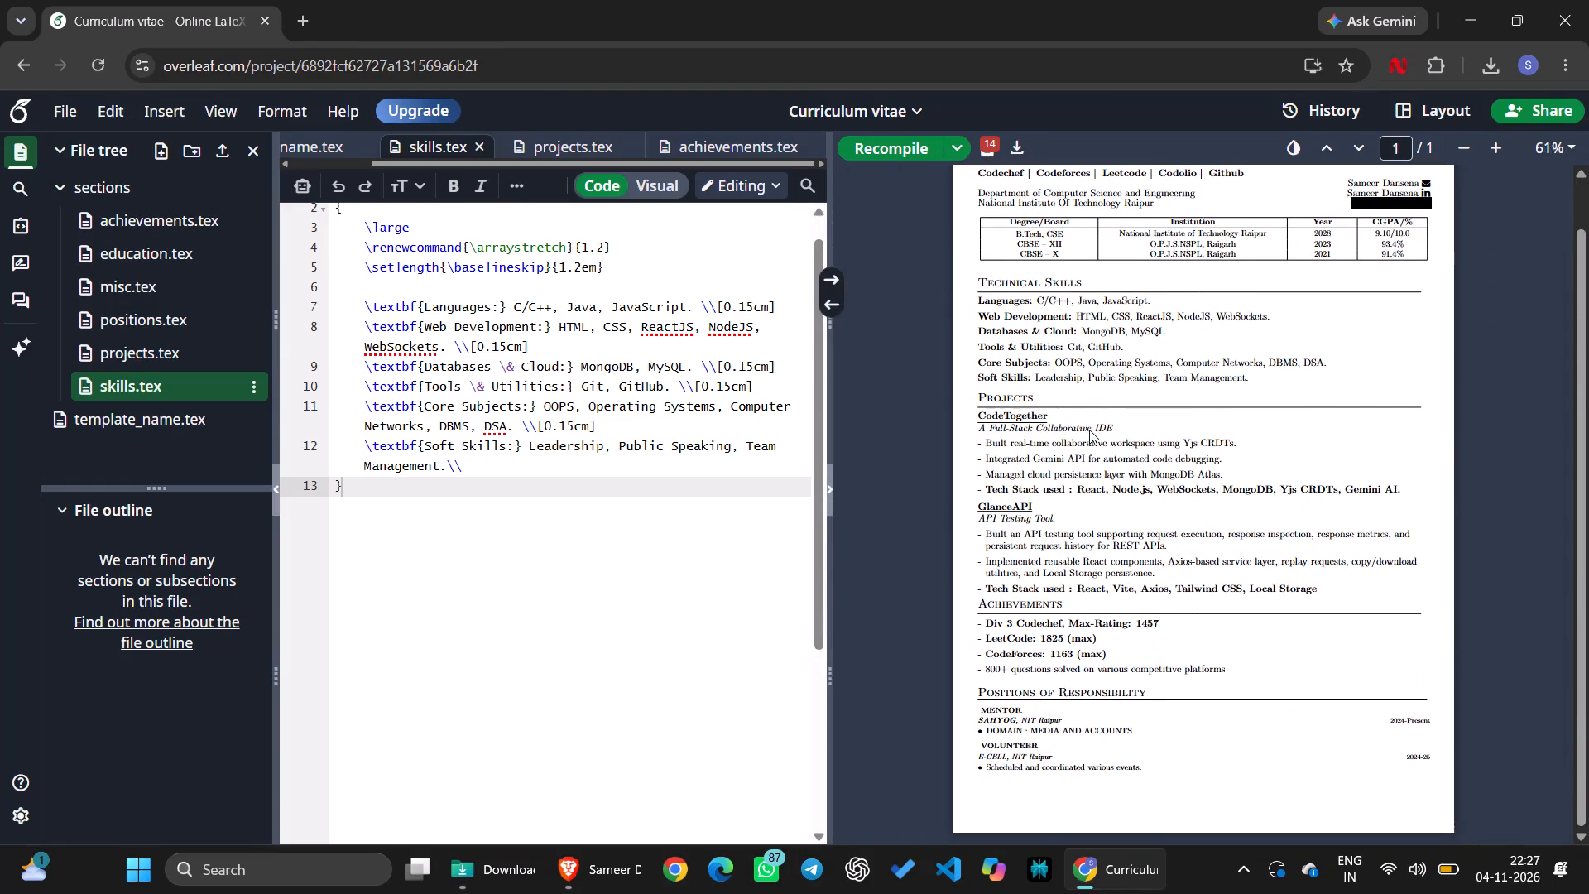
{"action": "scroll", "coordinate": [1089, 430], "scroll_direction": "down", "scroll_amount": 2}
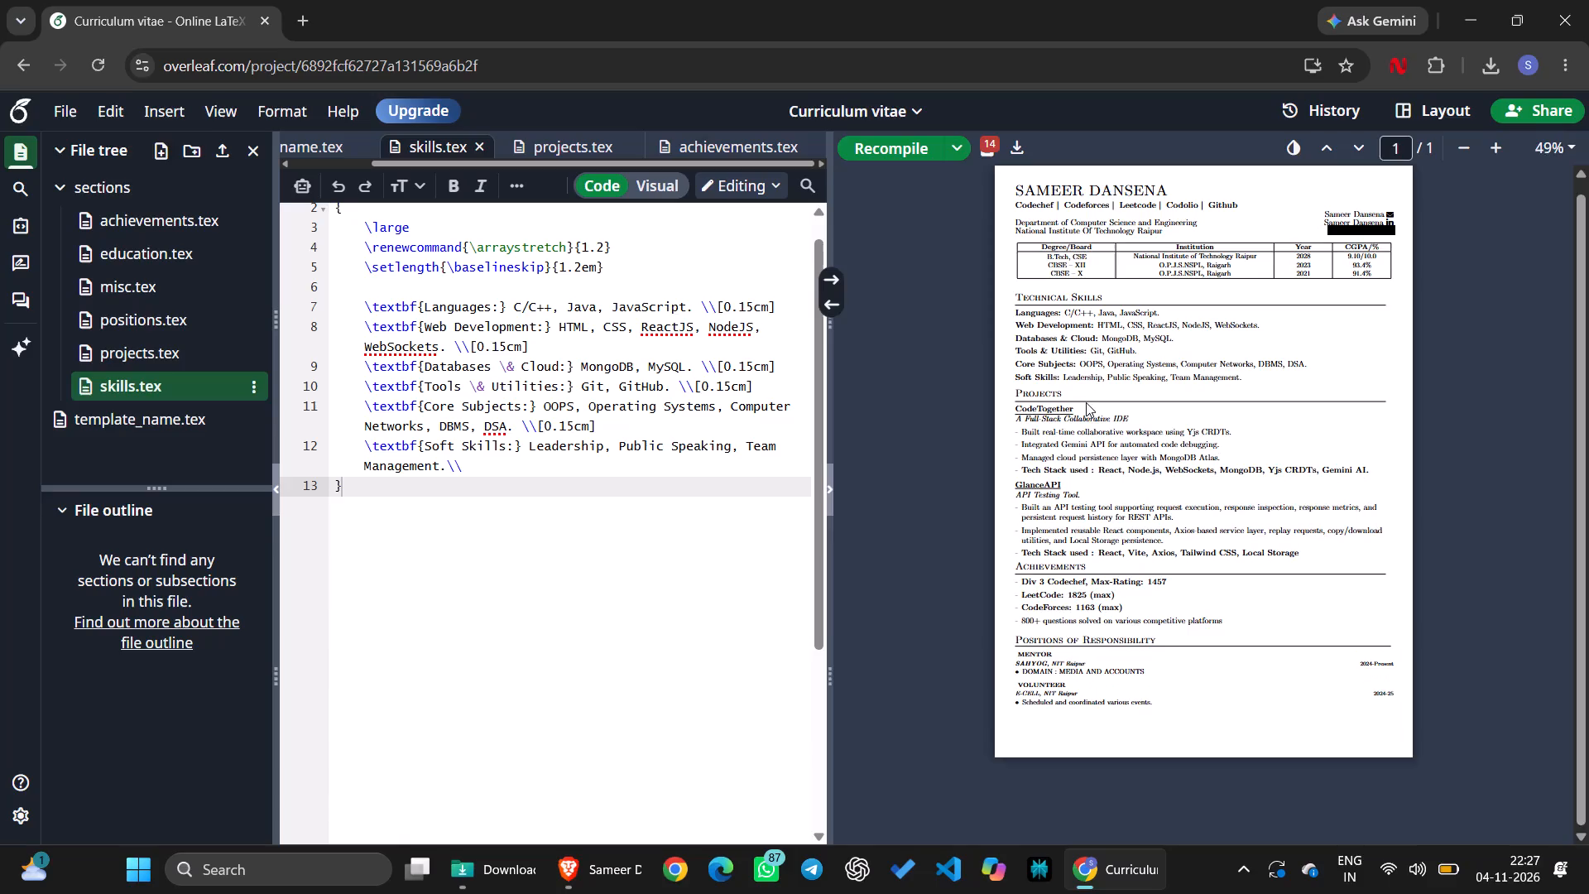
{"action": "scroll", "coordinate": [1086, 402], "scroll_direction": "up", "scroll_amount": 1}
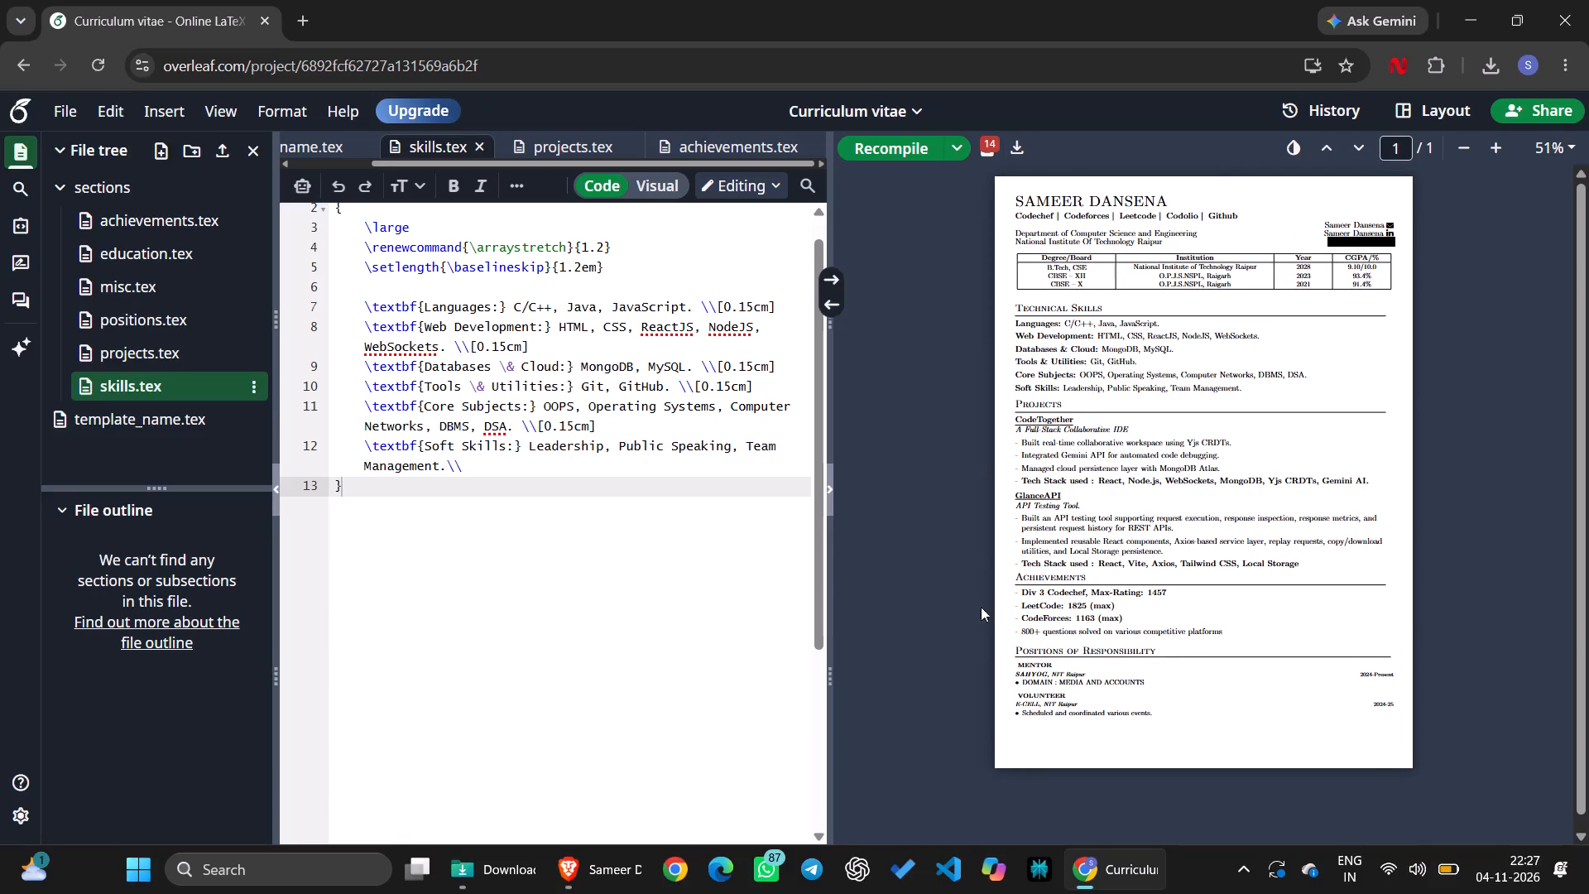
Switch to the Downloads folder in File Explorer to check for resume.pdf.
{"action": "left_click", "coordinate": [507, 878]}
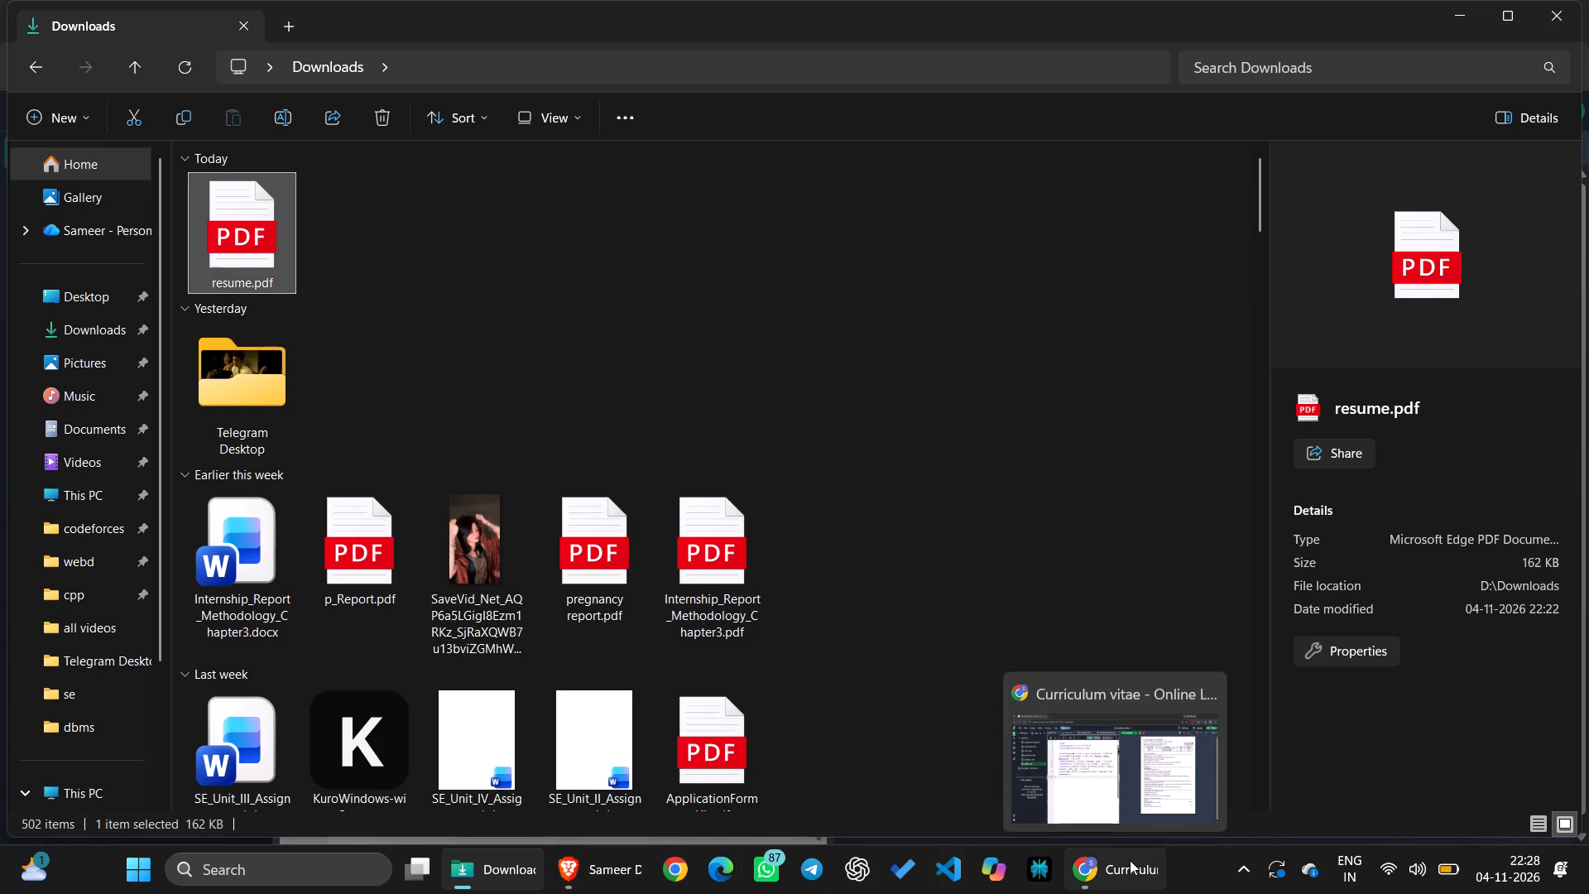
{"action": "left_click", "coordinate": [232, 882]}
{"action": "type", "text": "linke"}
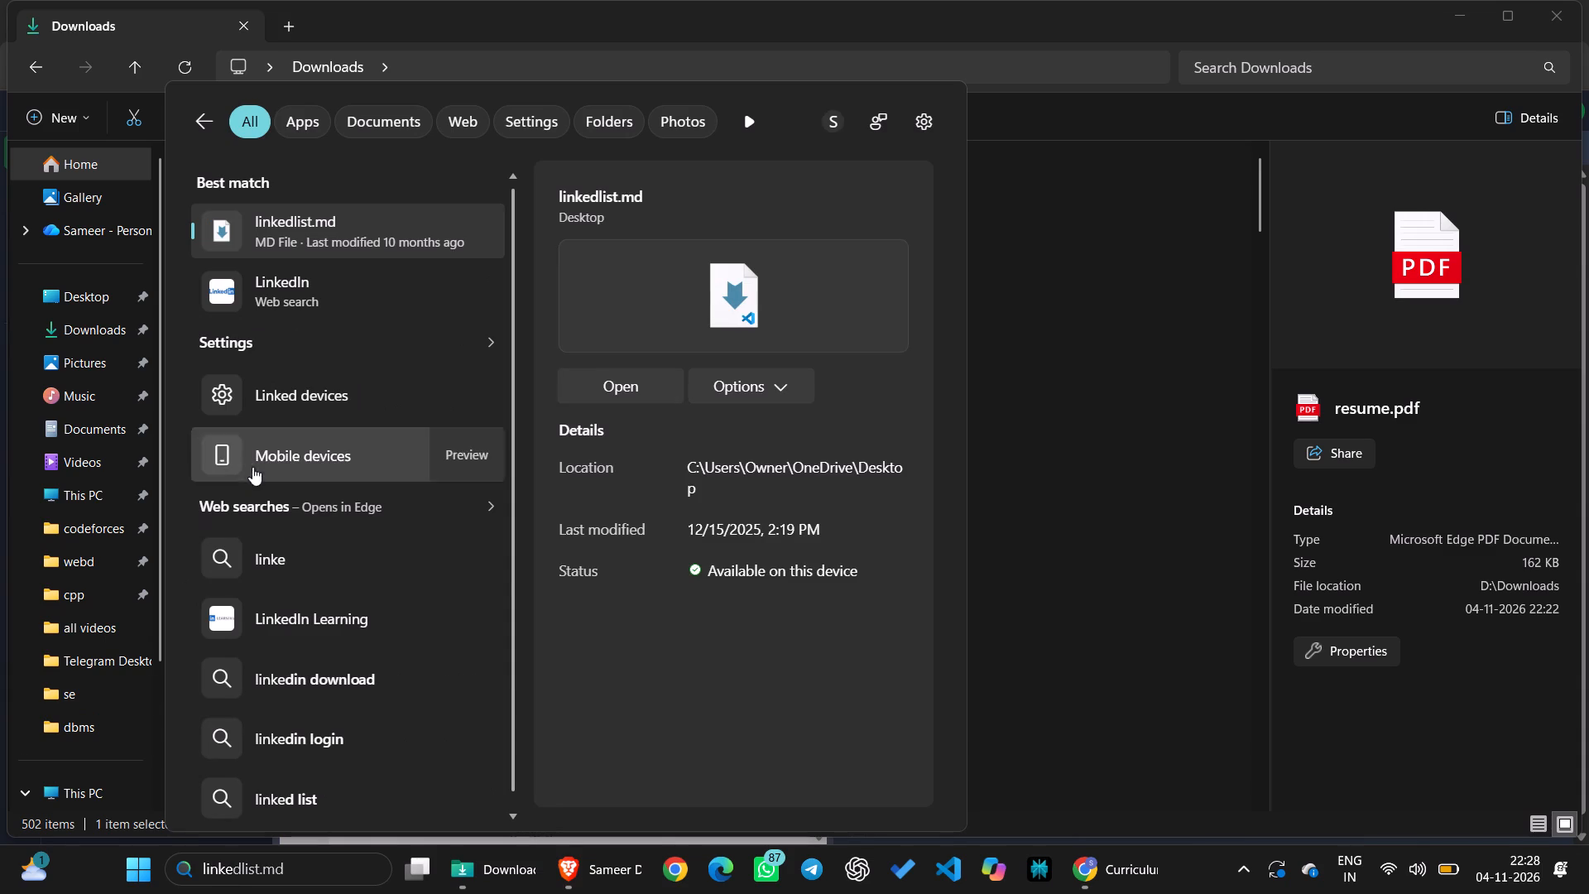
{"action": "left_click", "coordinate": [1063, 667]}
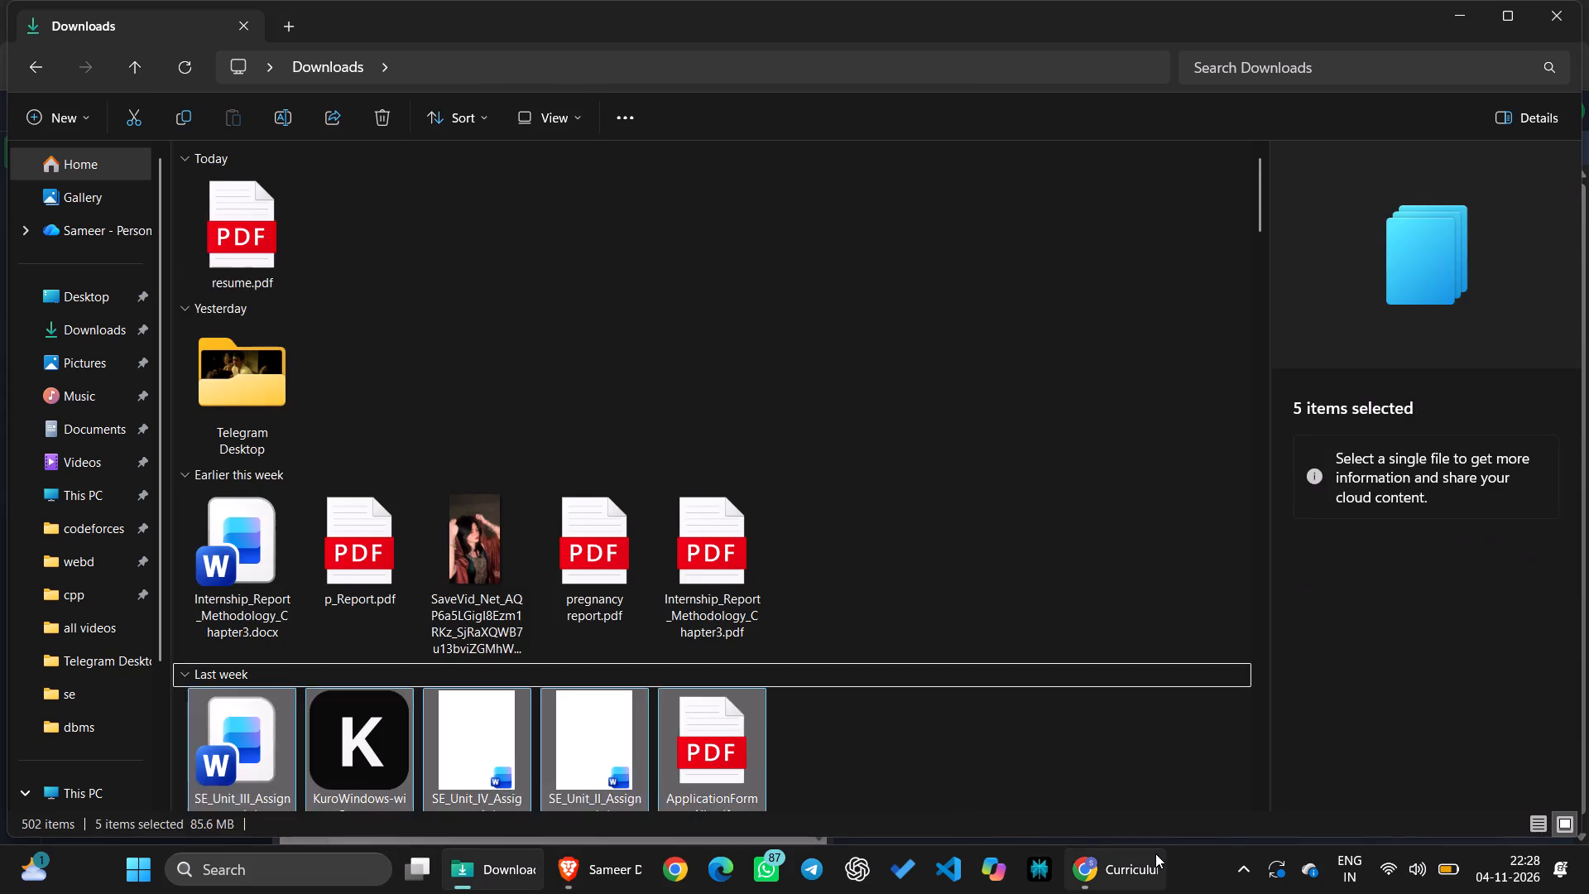
Switch to Chrome and search Google for linkedin login in a new tab.
{"action": "left_click", "coordinate": [1155, 853]}
{"action": "left_click", "coordinate": [306, 14]}
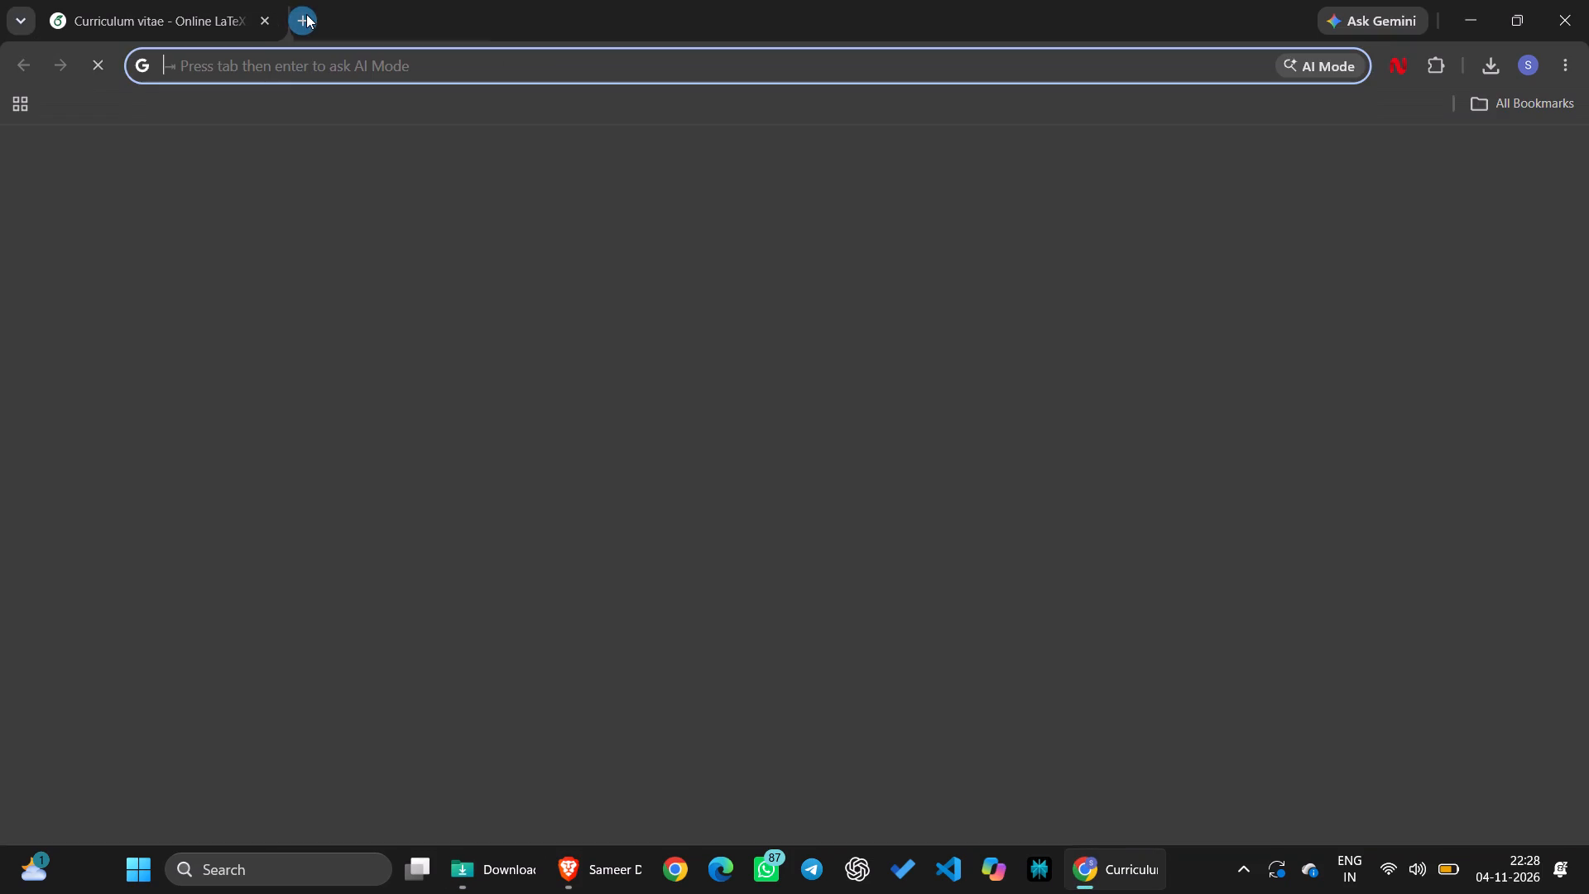
{"action": "type", "text": "link"}
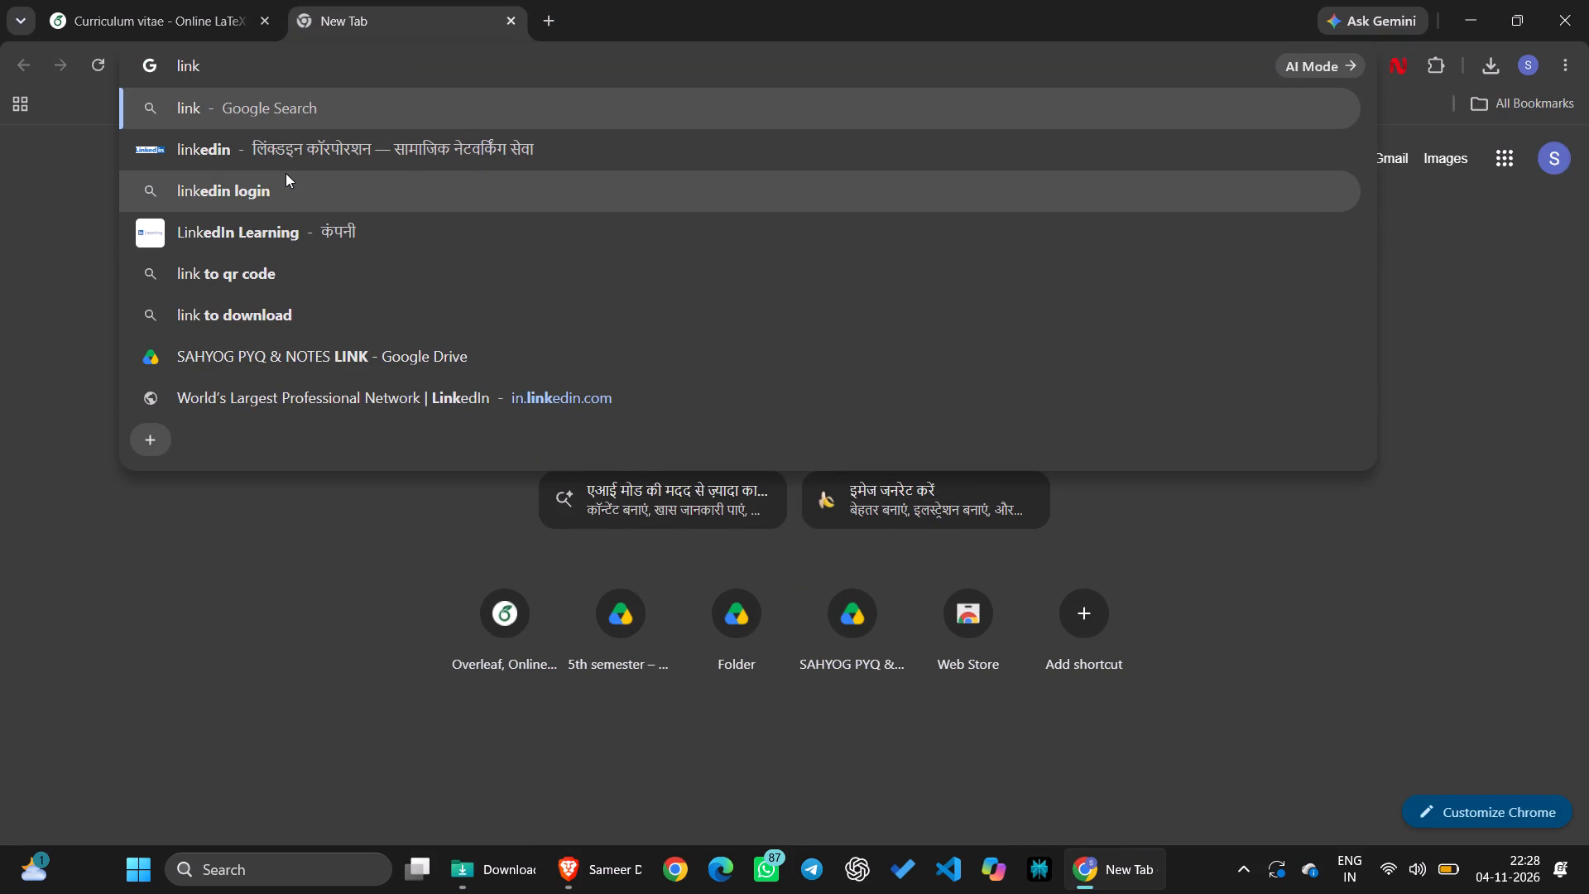
{"action": "left_click", "coordinate": [286, 177]}
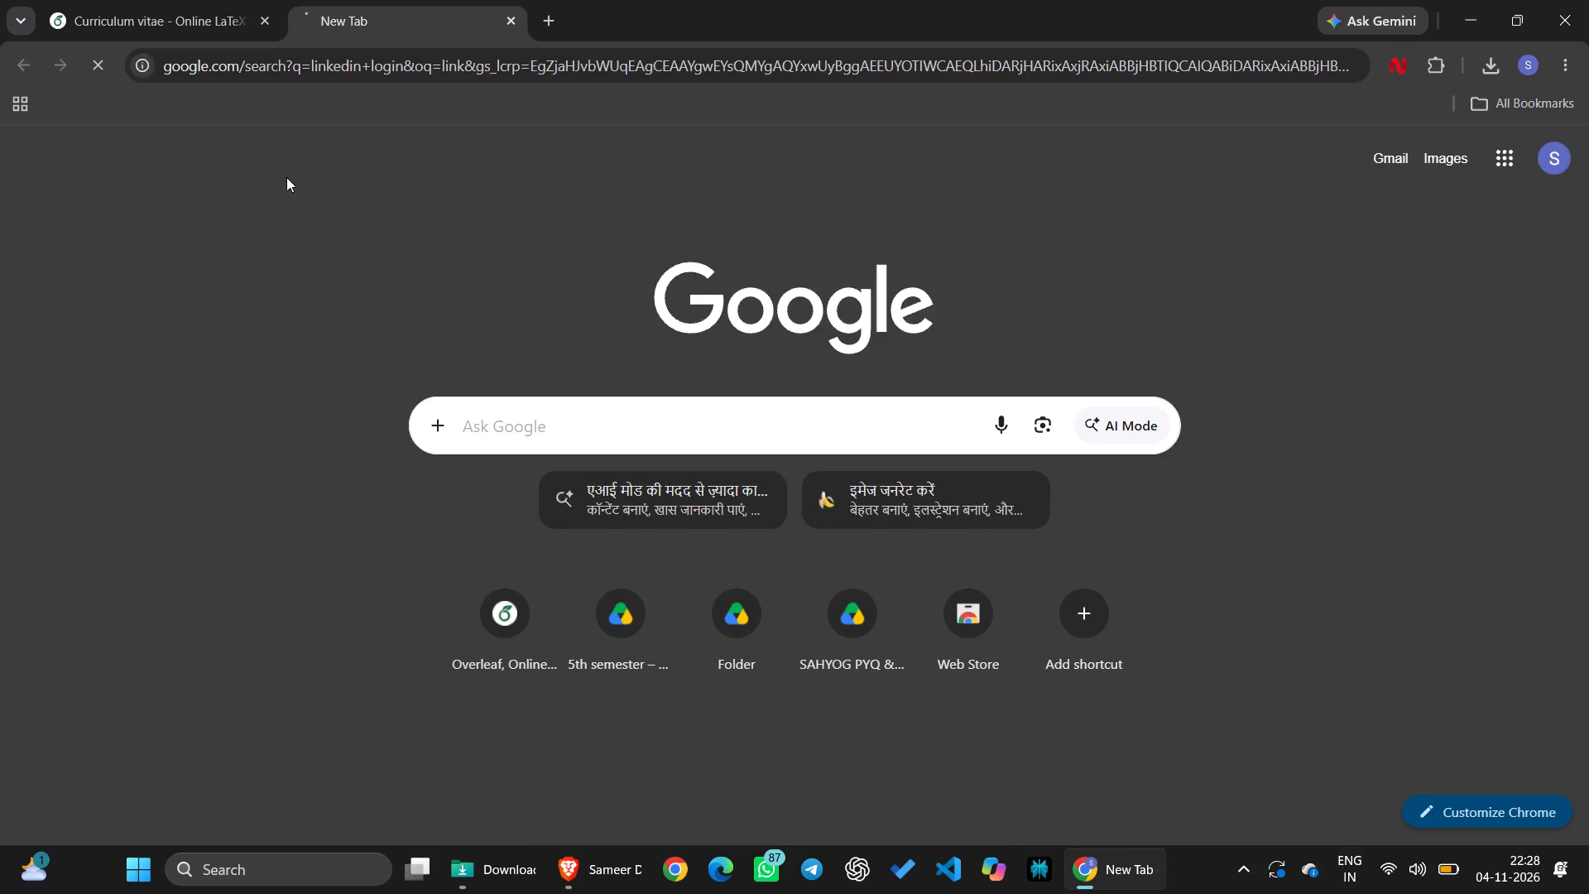